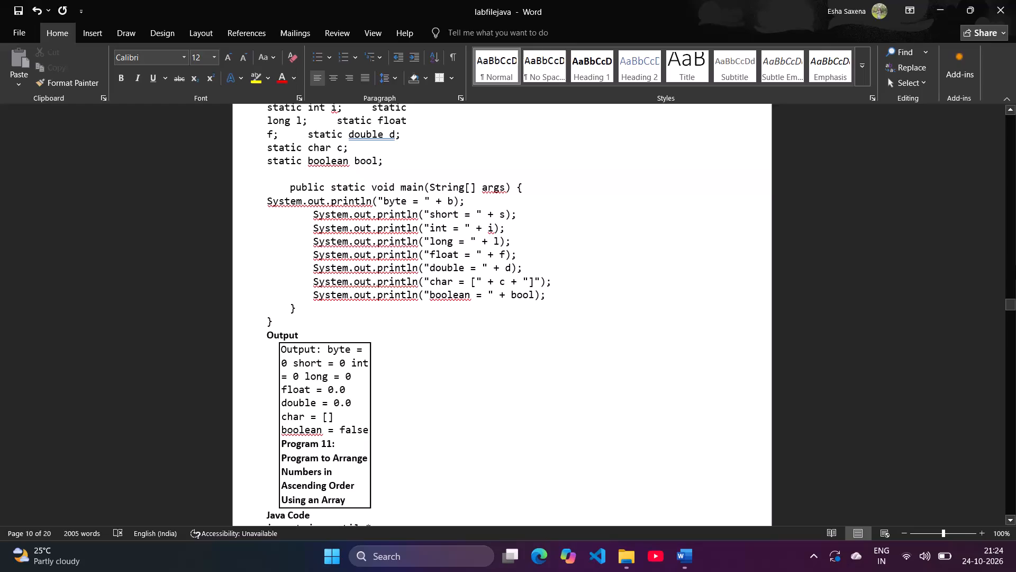
Insert blank lines between the Program 11 output box and the Program 12 heading to push Program 12 onto the next page.
scroll(738, 361, down, 2)
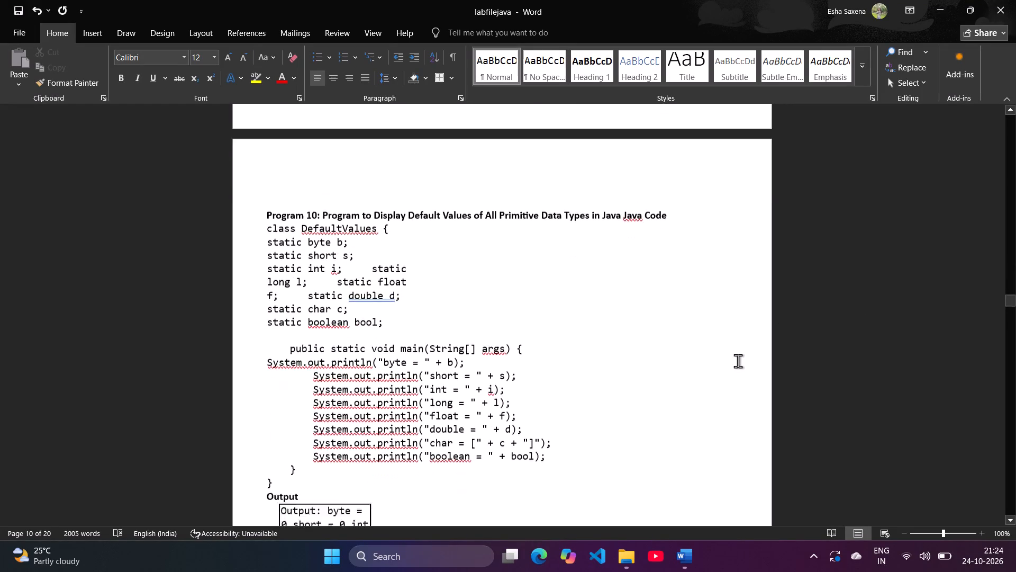
scroll(738, 361, down, 1)
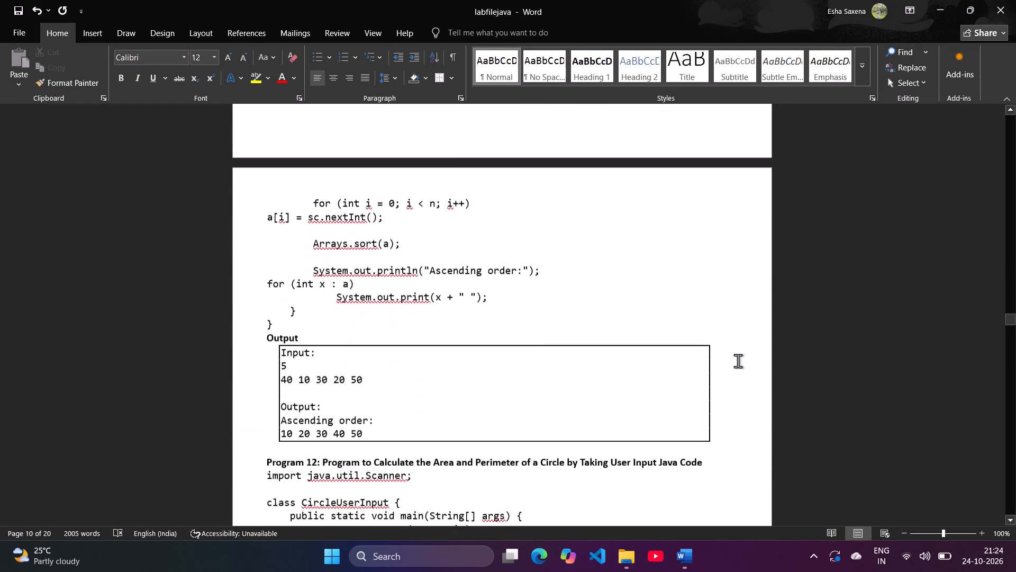
scroll(738, 361, down, 1)
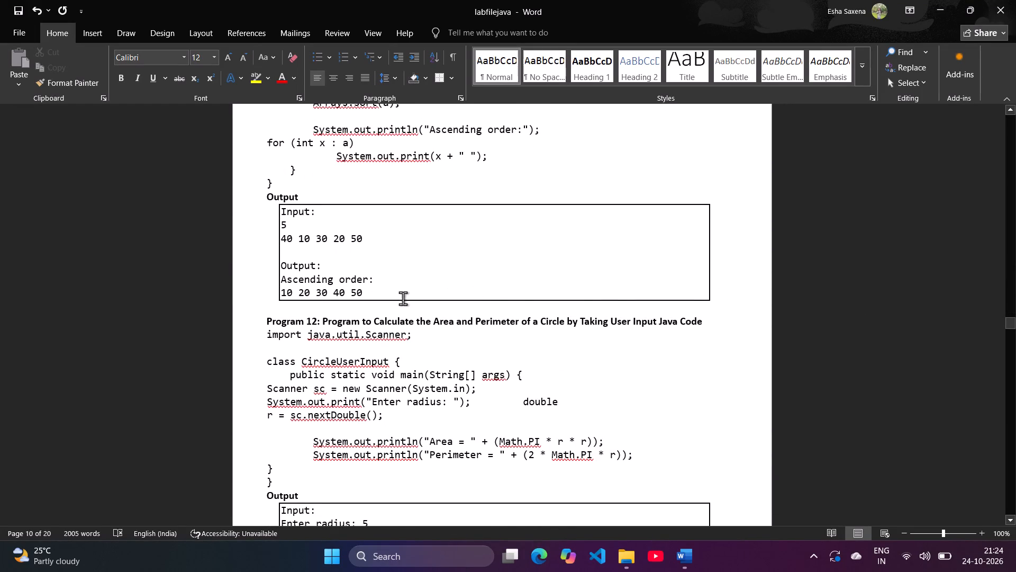
click(398, 310)
key(Return)
key(Return)
key(Return)
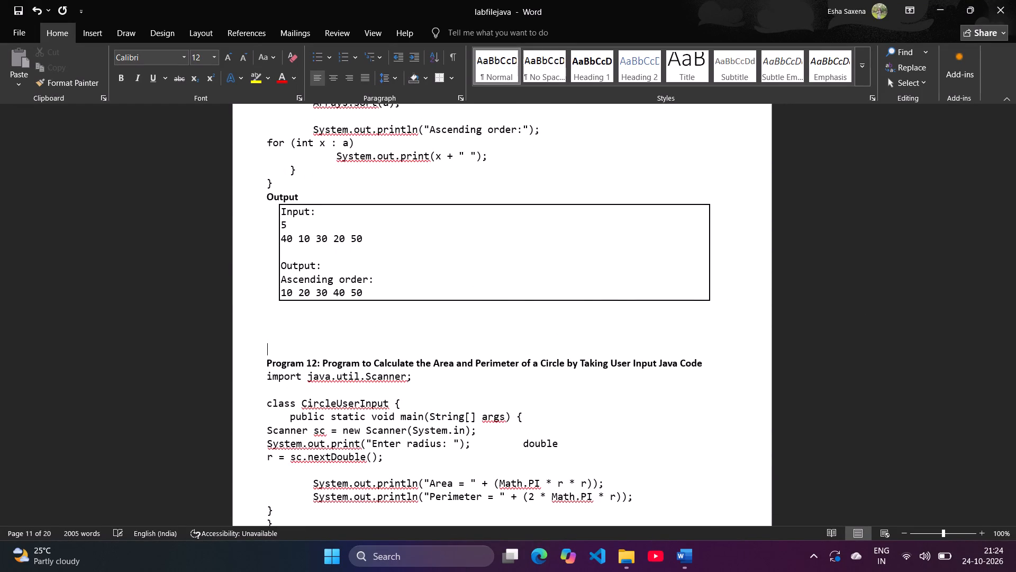
key(Return)
key(Return)
key(Return)
key(Return)
key(Return)
key(Return)
key(Return)
key(Return)
key(Return)
key(Return)
key(Return)
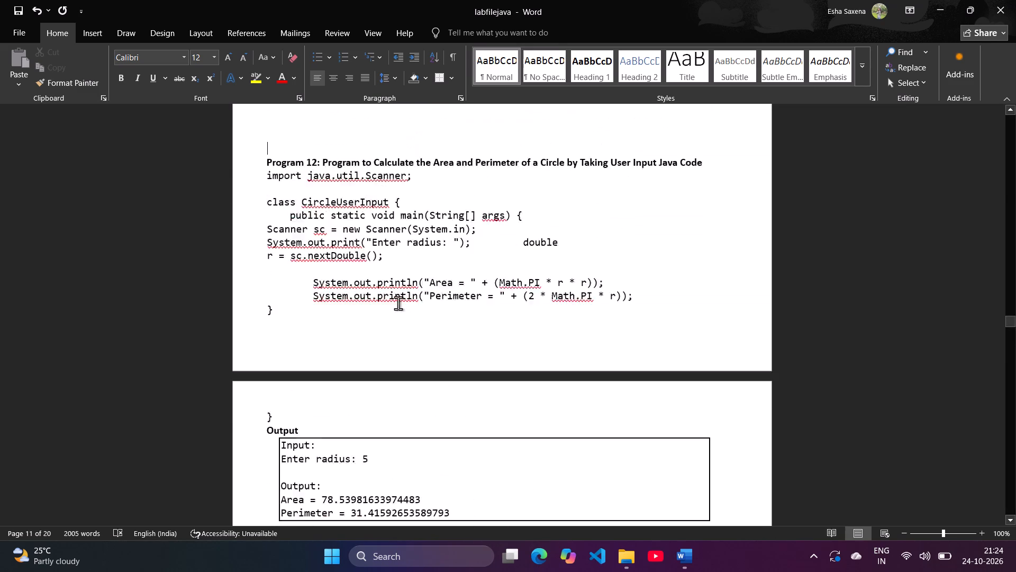
key(Return)
key(Return)
key(Return)
key(Return)
key(Return)
key(Return)
key(Return)
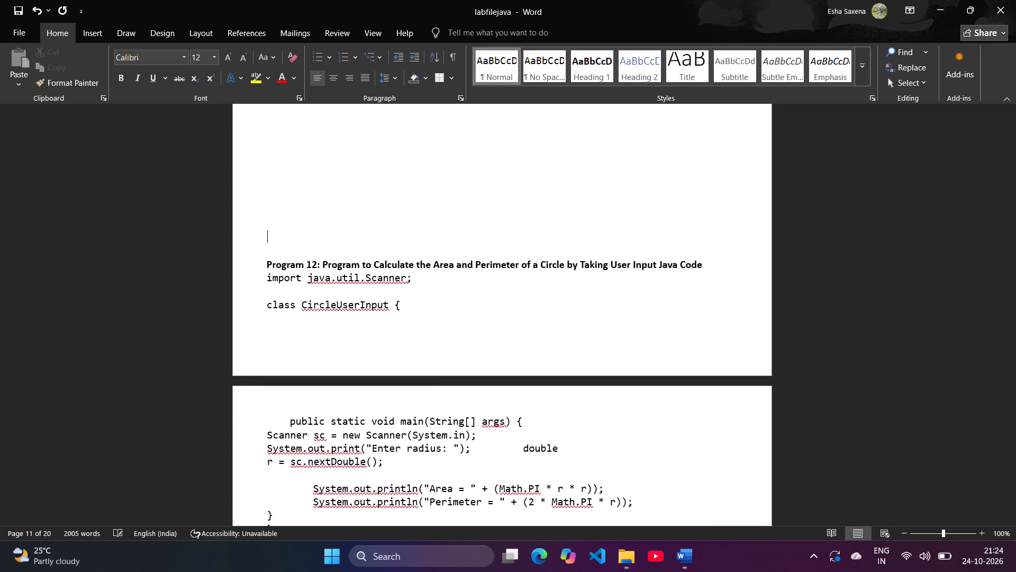
key(Return)
key(Return)
key(Return)
key(Return)
Insert blank lines between the Program 12 output box and the Program 13 heading so that Program 13 starts on a new page.
scroll(446, 363, down, 1)
click(269, 210)
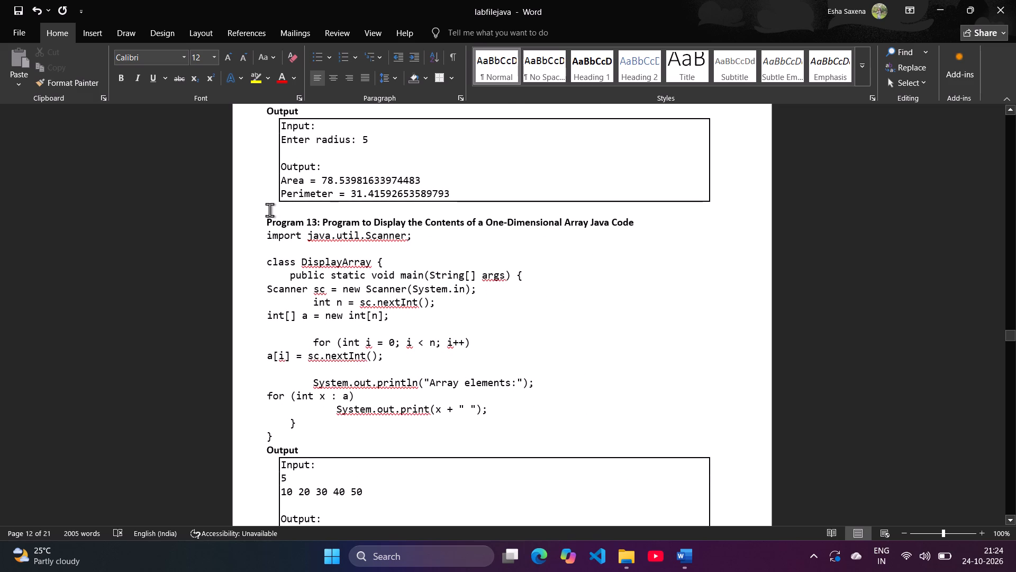
key(Return)
key(Return)
key(Return)
key(Return)
key(Return)
key(Return)
key(Return)
key(Return)
key(Return)
key(Return)
key(Return)
key(Return)
key(Return)
key(Return)
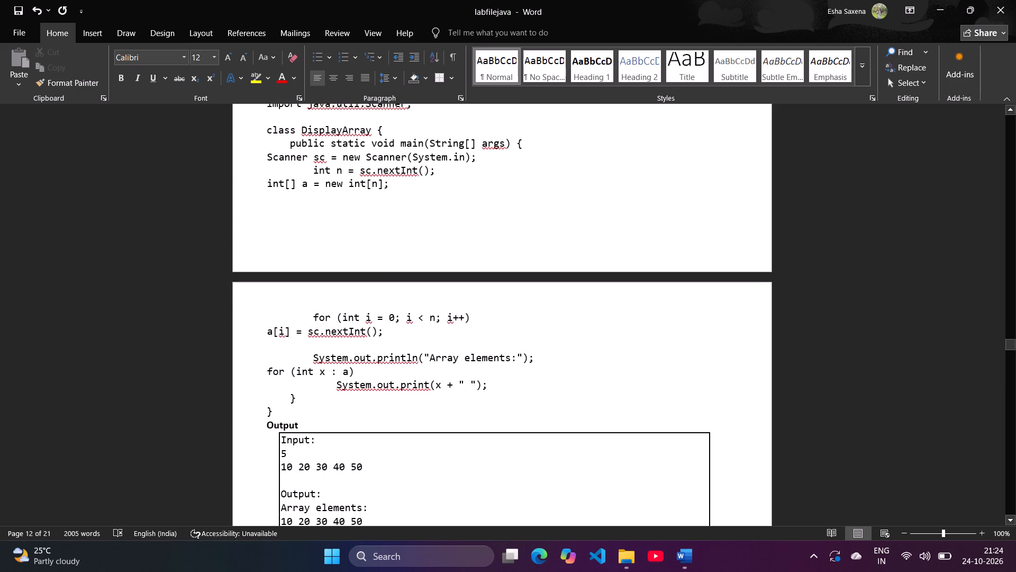
key(Return)
key(Return)
key(Return)
key(Return)
key(Return)
key(Return)
key(Return)
key(Return)
key(Return)
key(Return)
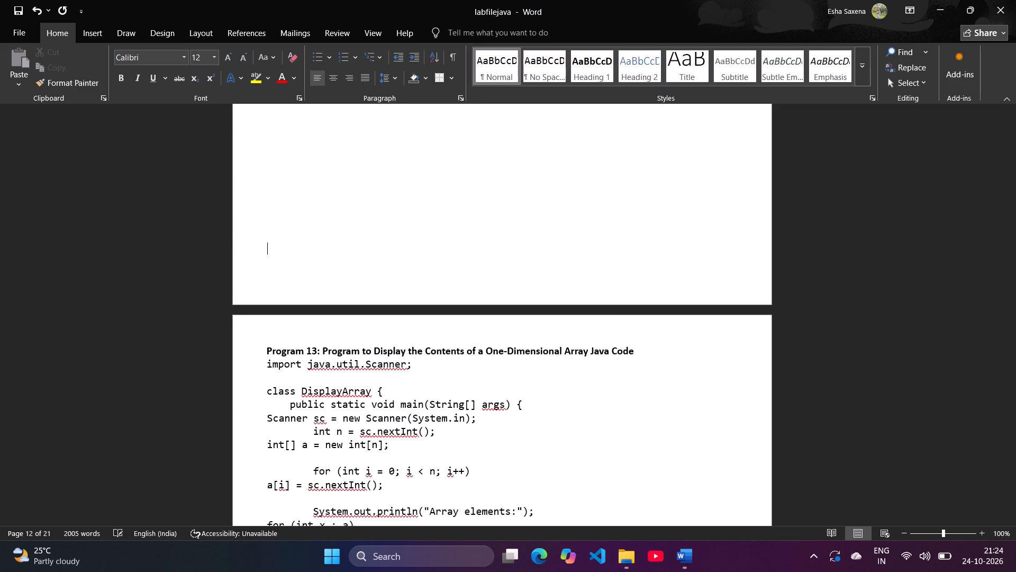
Add four blank lines after the Program 14 code's closing brace to move its Output heading and box onto the next page.
scroll(269, 210, down, 1)
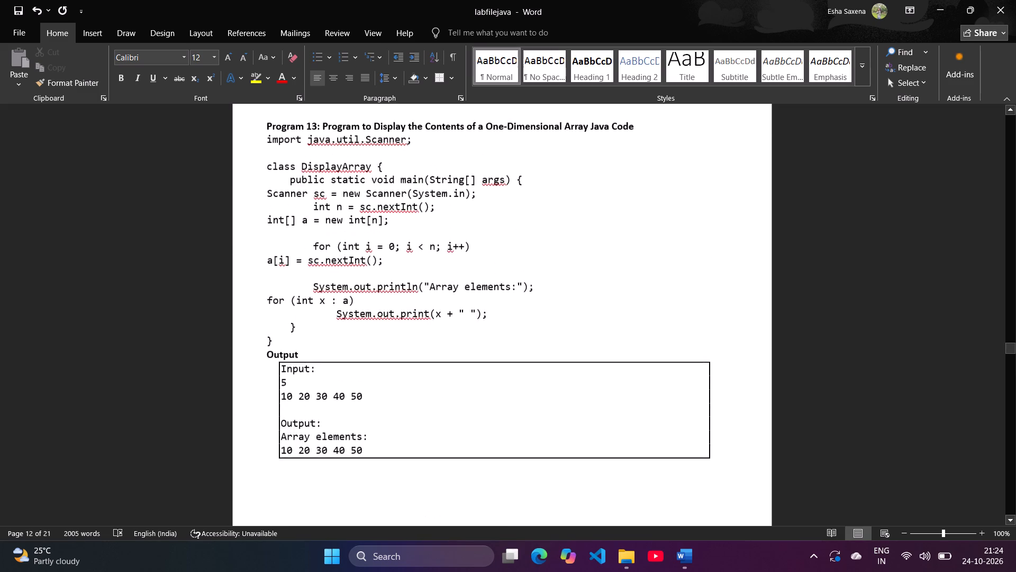
scroll(269, 210, down, 1)
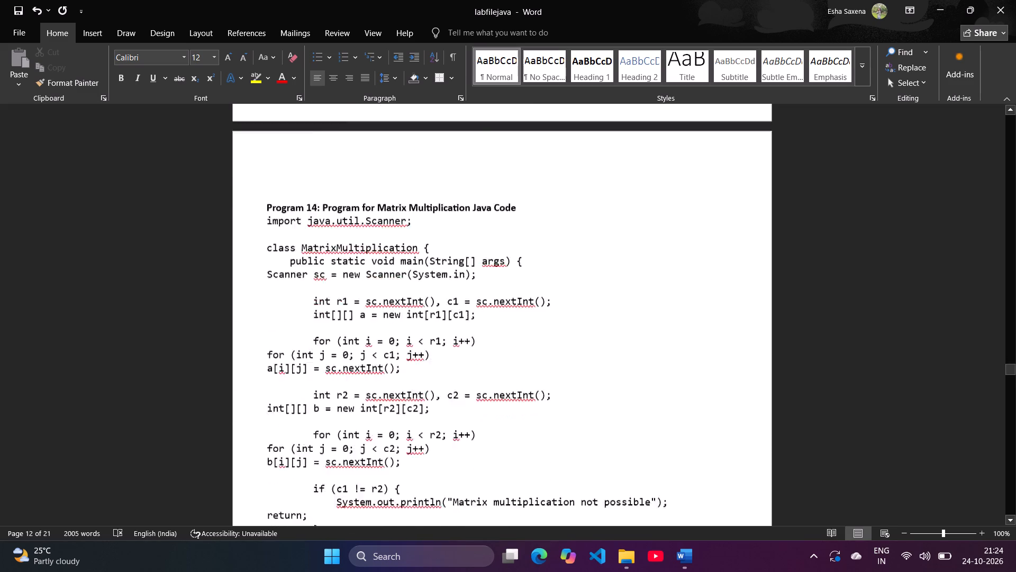
scroll(269, 210, down, 1)
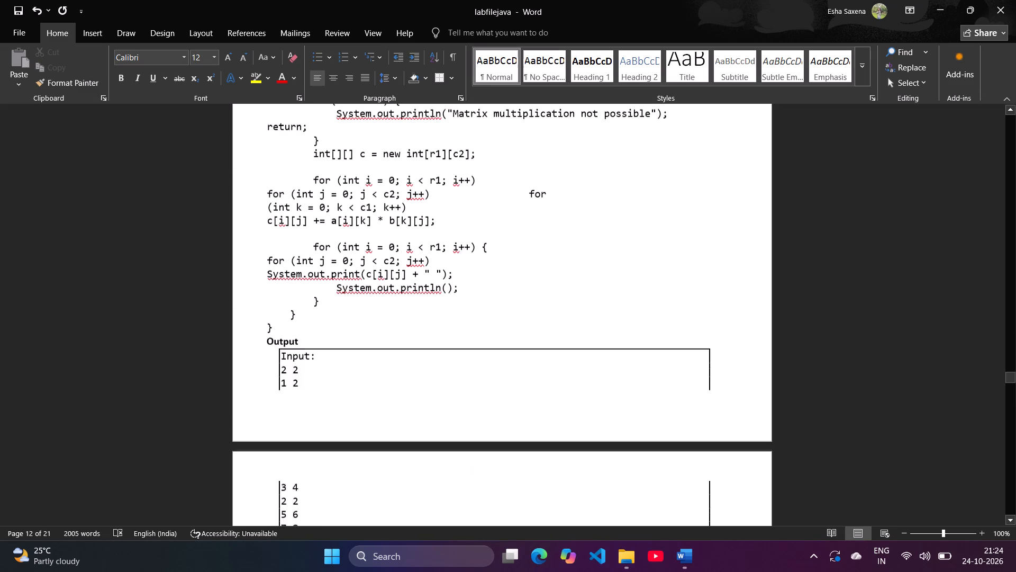
click(342, 330)
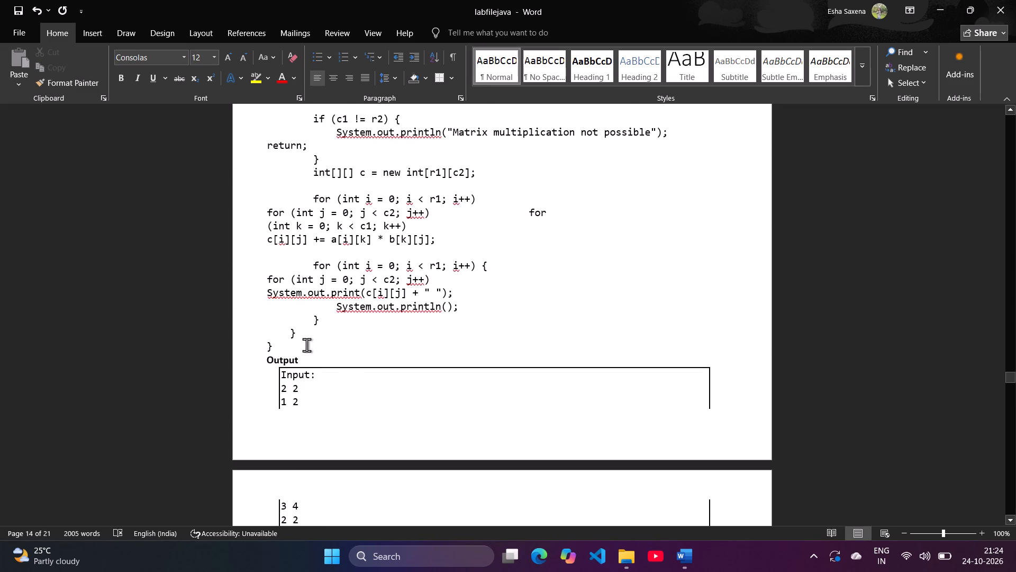
click(306, 345)
key(Return)
key(Return)
key(Return)
key(Return)
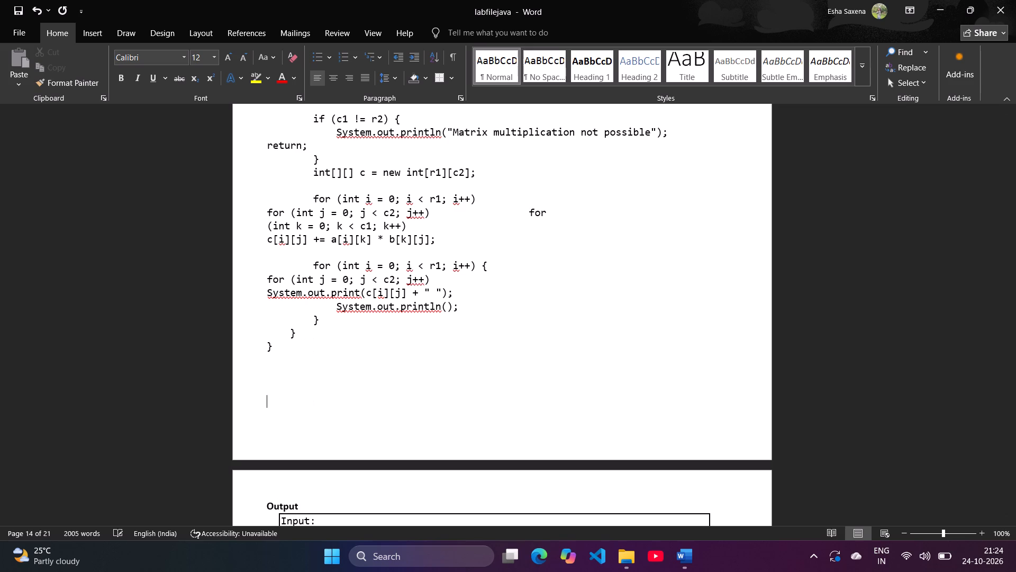
In Program 14's multiplication loop, move the stray "for" down to join "(int k = 0; k < c1; k++)" on its line.
scroll(336, 406, down, 2)
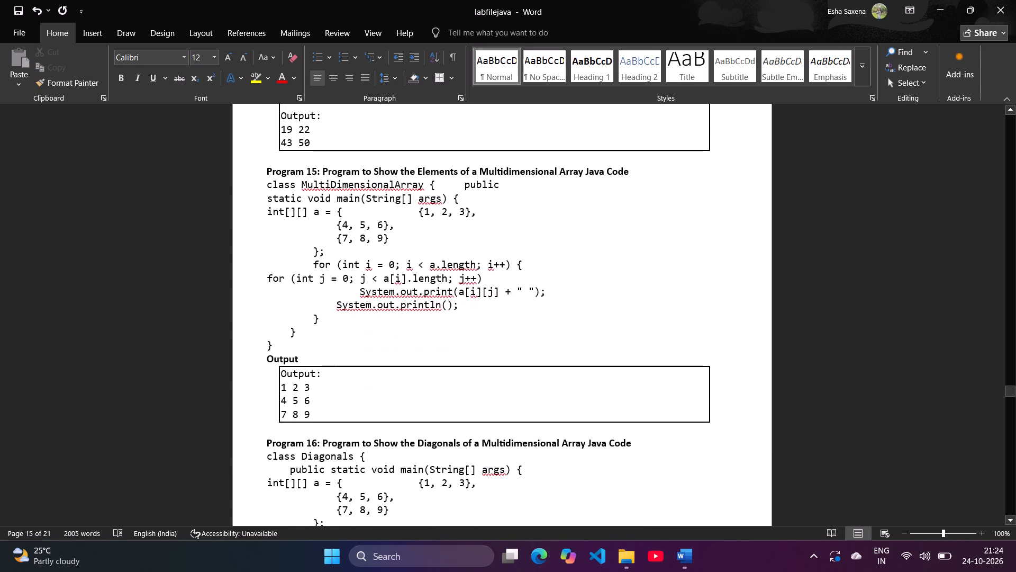
scroll(661, 175, up, 1)
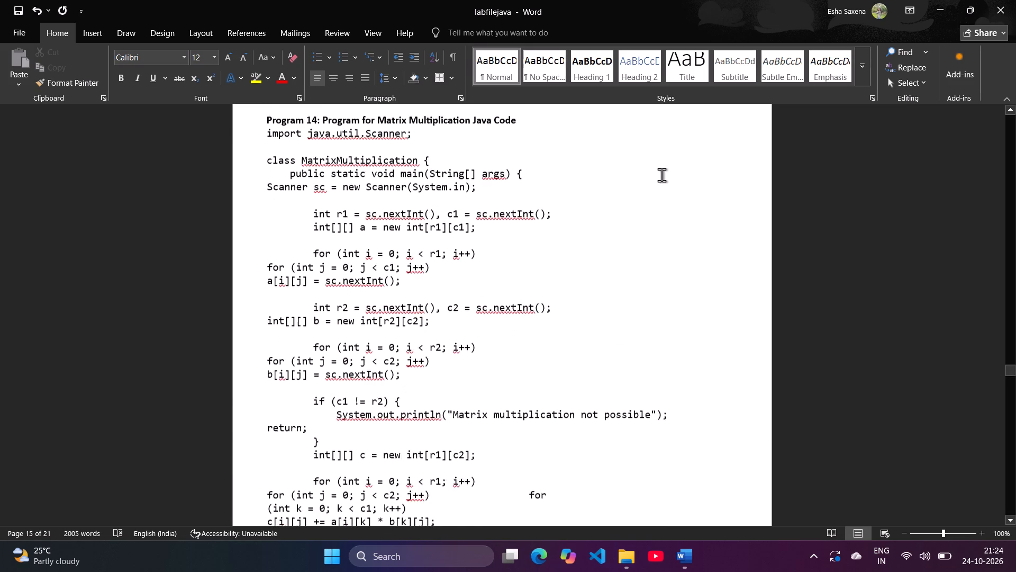
scroll(661, 175, up, 2)
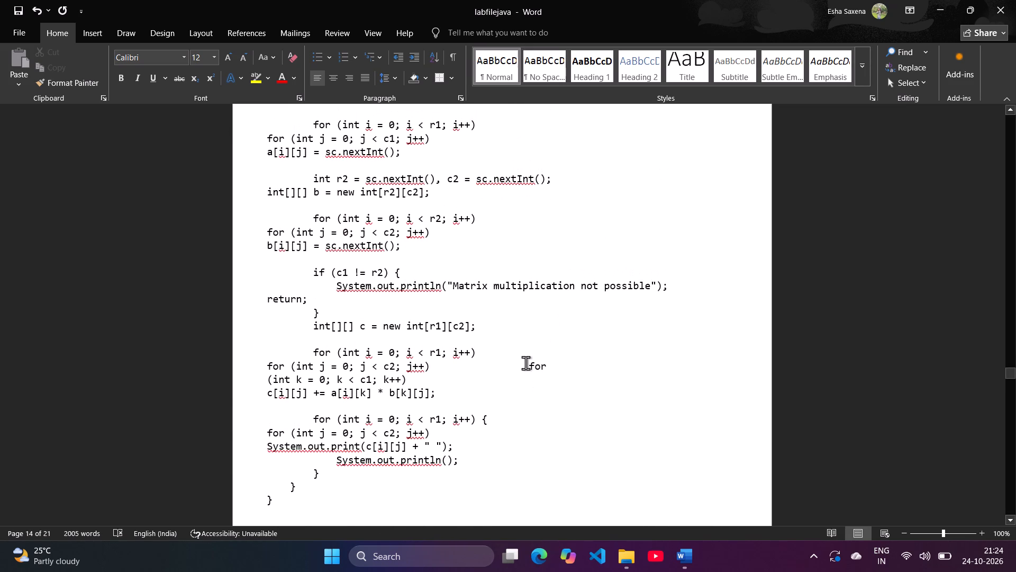
click(522, 363)
key(Return)
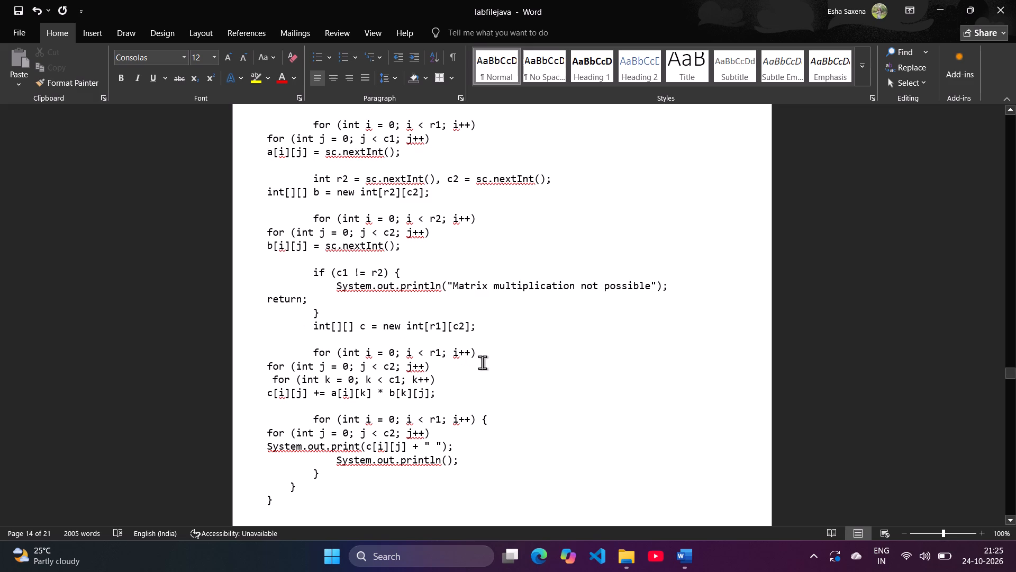
Remove the blank line between "int[][] c = new int[r1][c2];" and the following for loop in Program 14.
click(303, 346)
key(BackSpace)
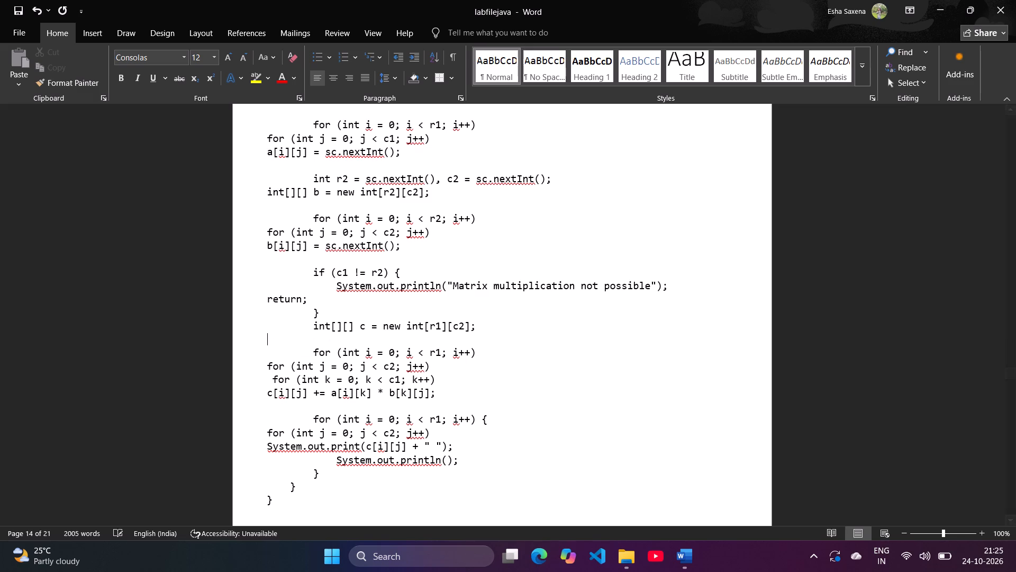
key(BackSpace)
key(BackSpace)
Place the insertion point on the blank line above "for (int i = 0; i < n; i++)" in Program 13's code.
scroll(369, 401, up, 1)
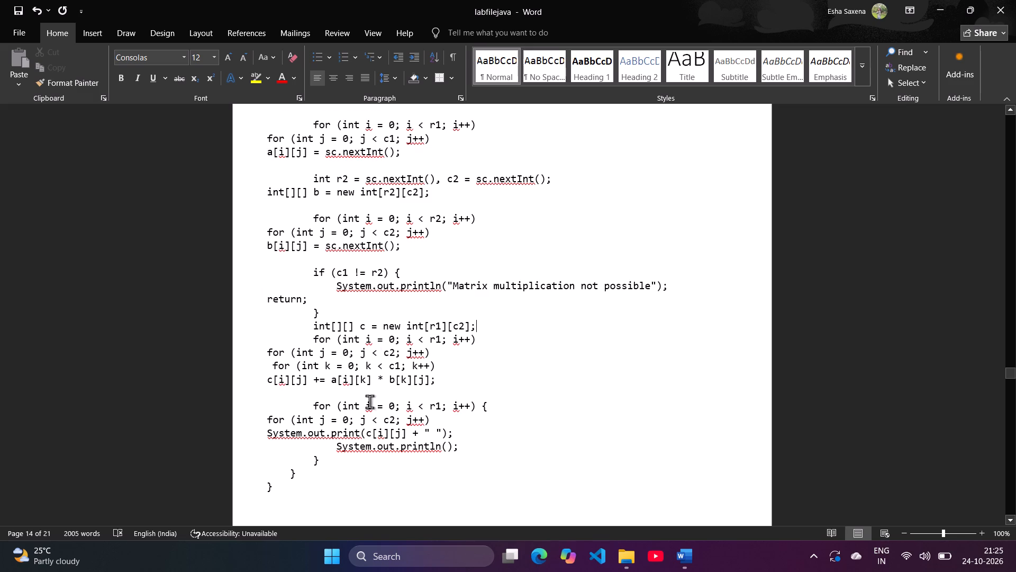
scroll(369, 401, up, 2)
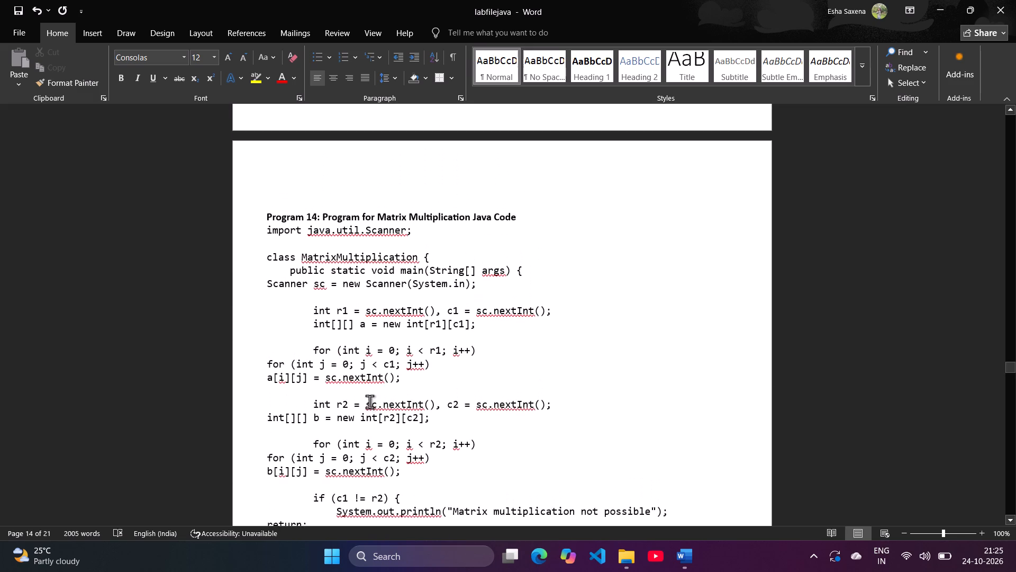
scroll(369, 401, up, 1)
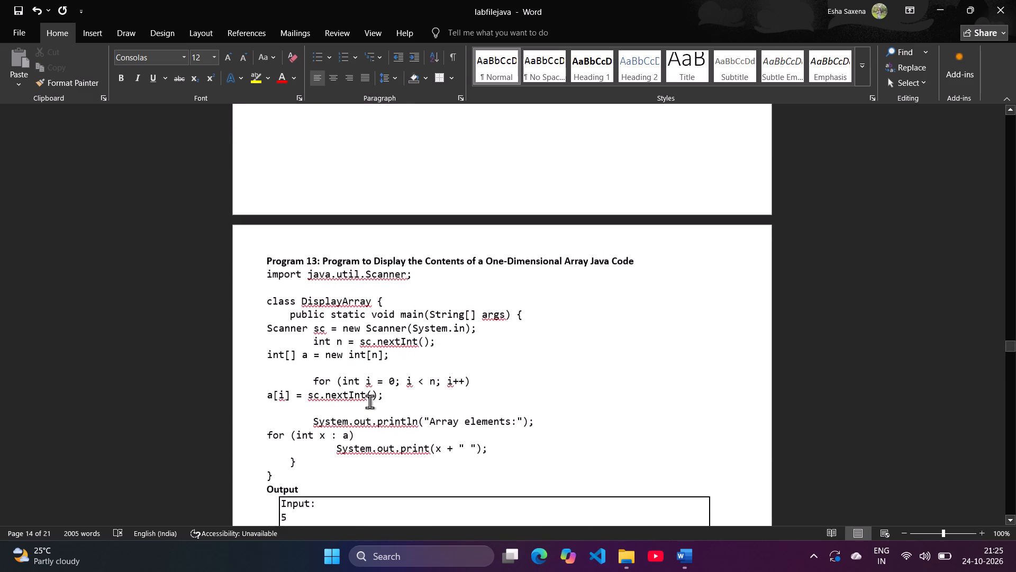
scroll(369, 401, up, 1)
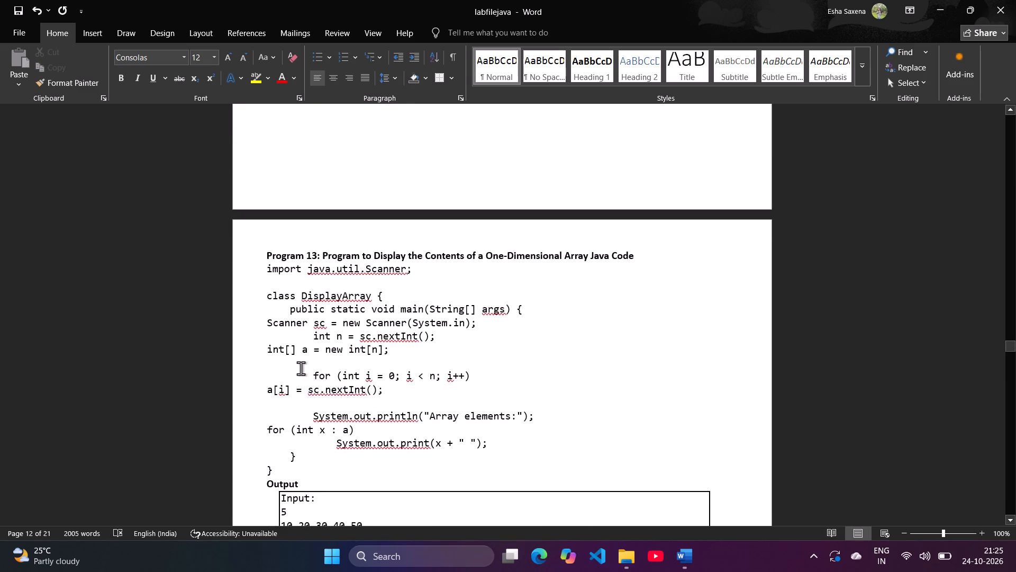
click(301, 368)
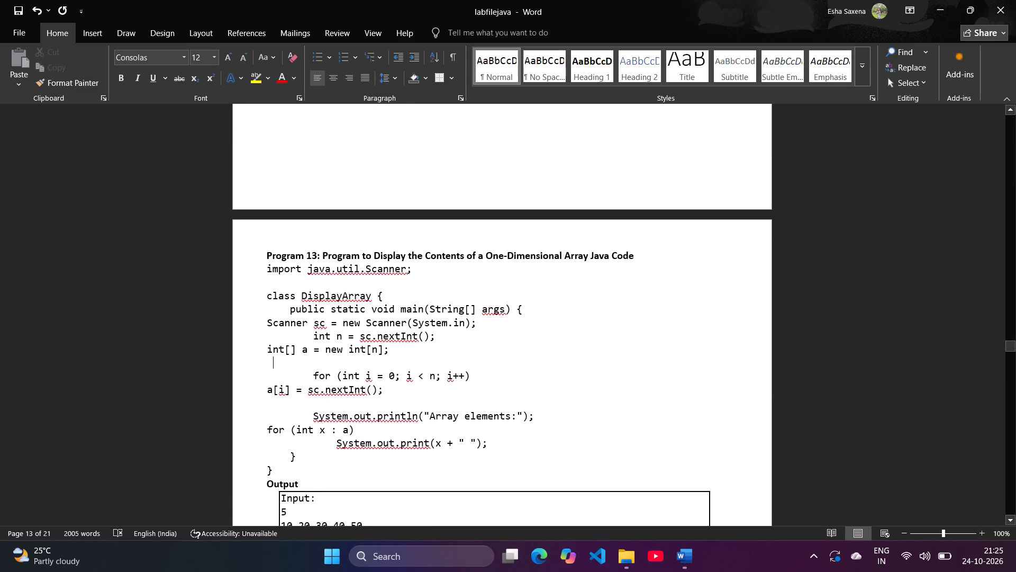
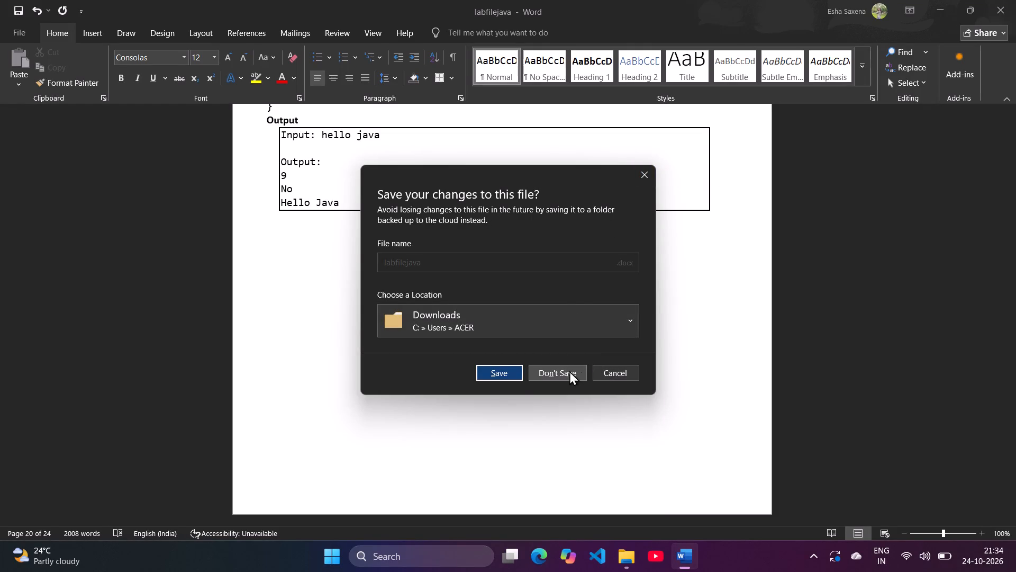
Close the labfilejava document without saving its changes, abandoning the attempt to save it in Downloads.
click(509, 373)
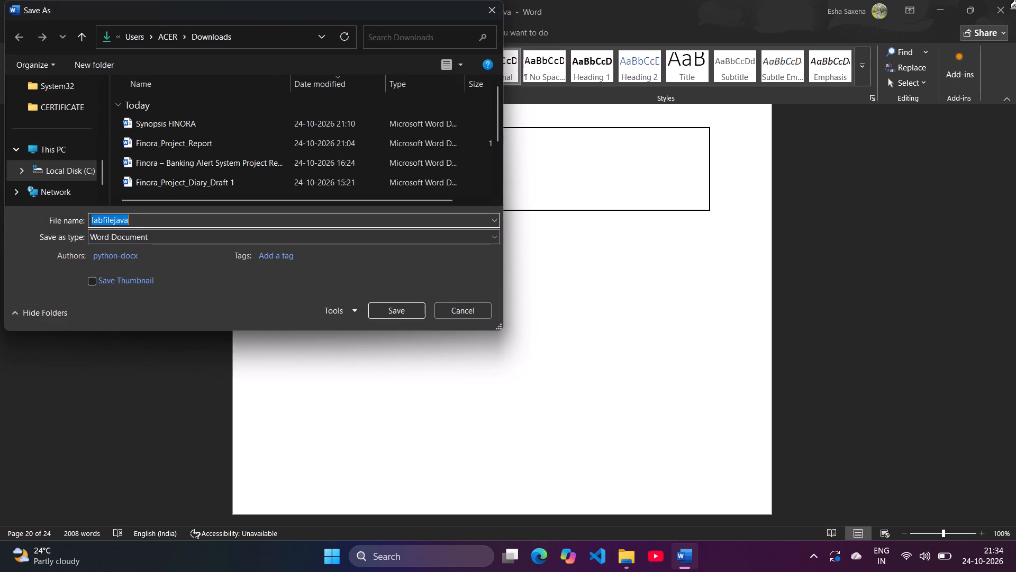
click(490, 19)
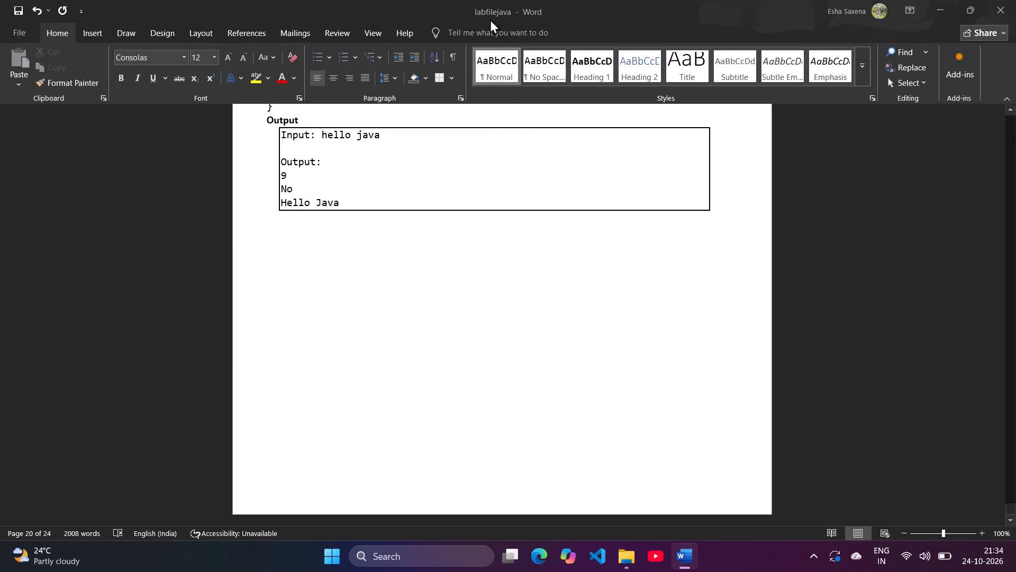
click(554, 371)
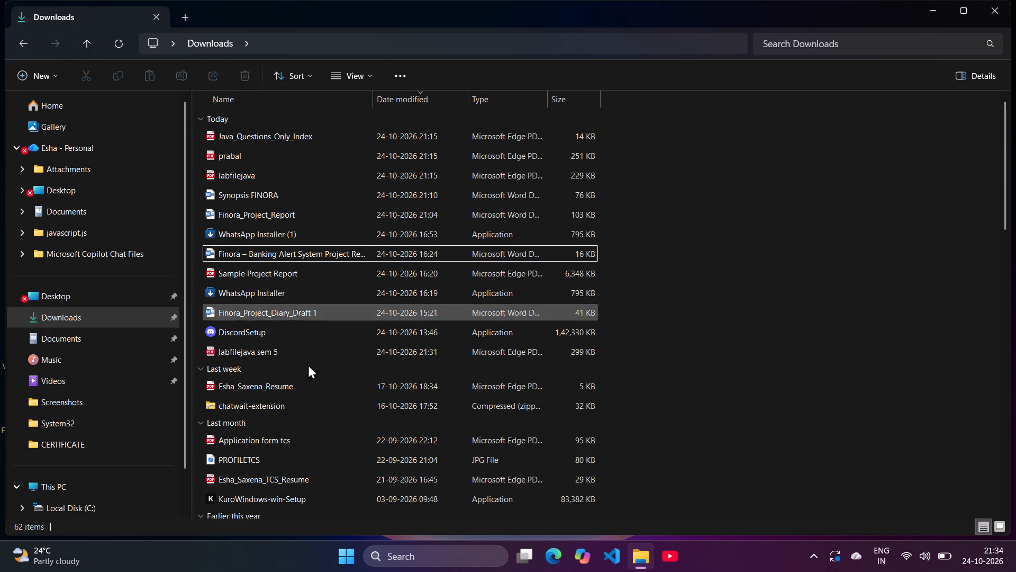
Open the Java_Questions_Only_Index PDF from the Downloads folder, look over its question table, and close it.
click(83, 308)
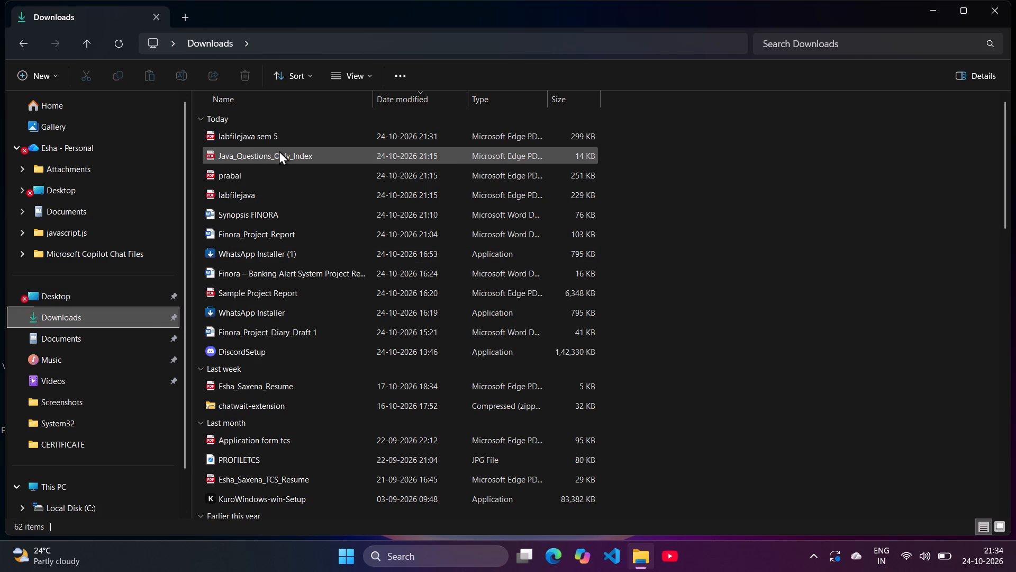
double_click(279, 150)
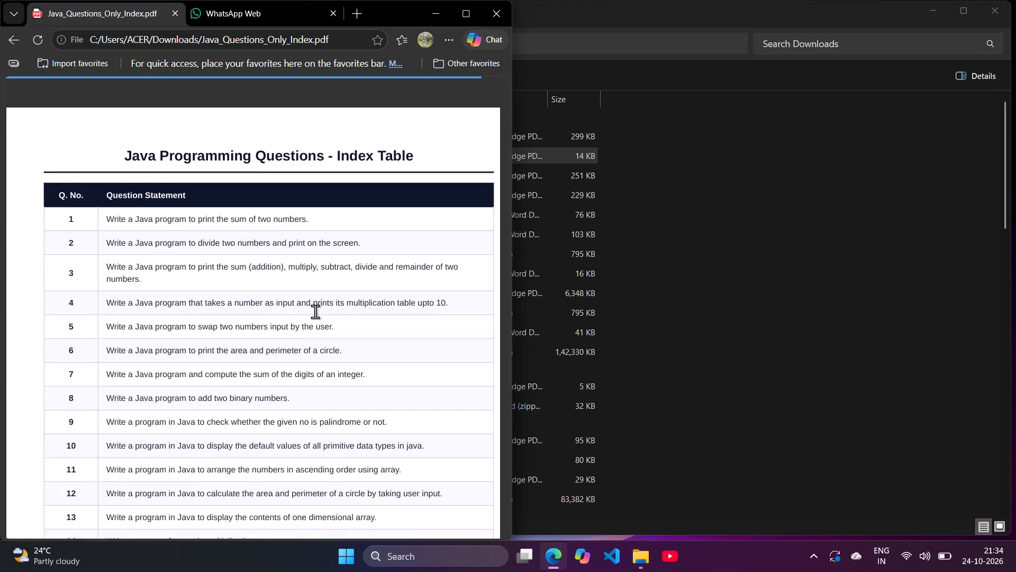
scroll(315, 311, down, 6)
scroll(315, 311, up, 3)
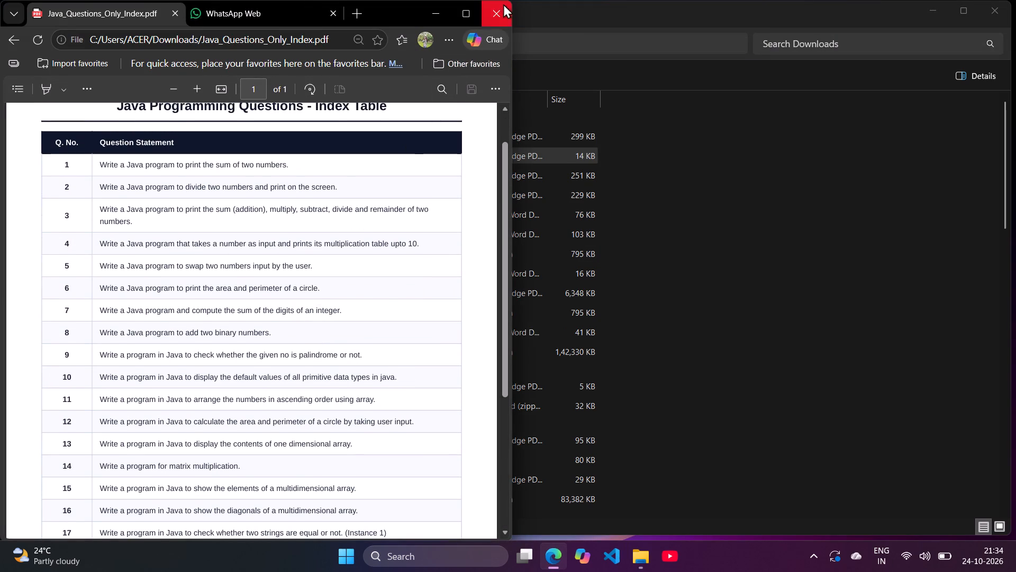
click(494, 5)
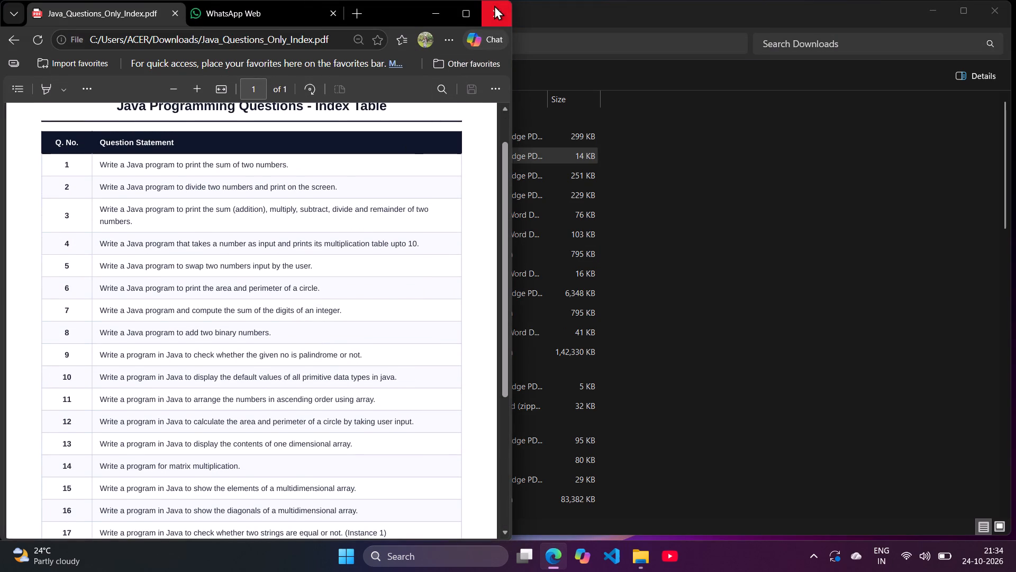
click(485, 8)
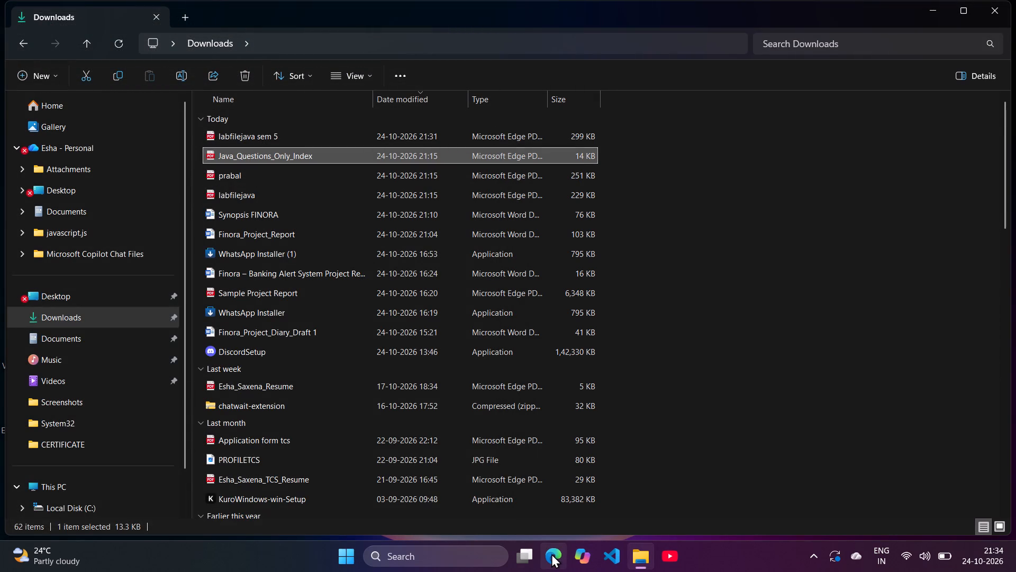
Launch Word again and bring up its list of recent documents to open.
click(453, 556)
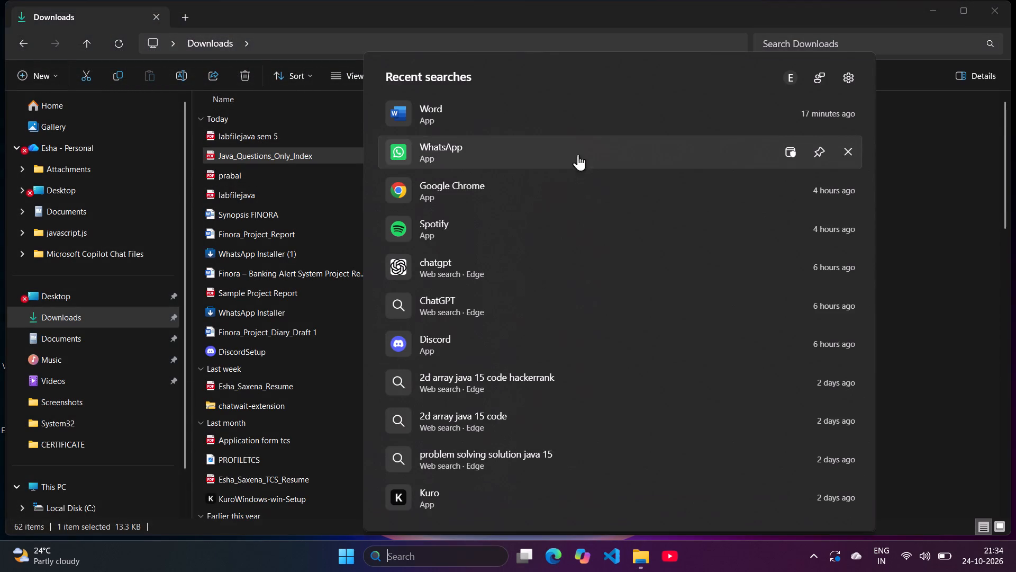
click(493, 105)
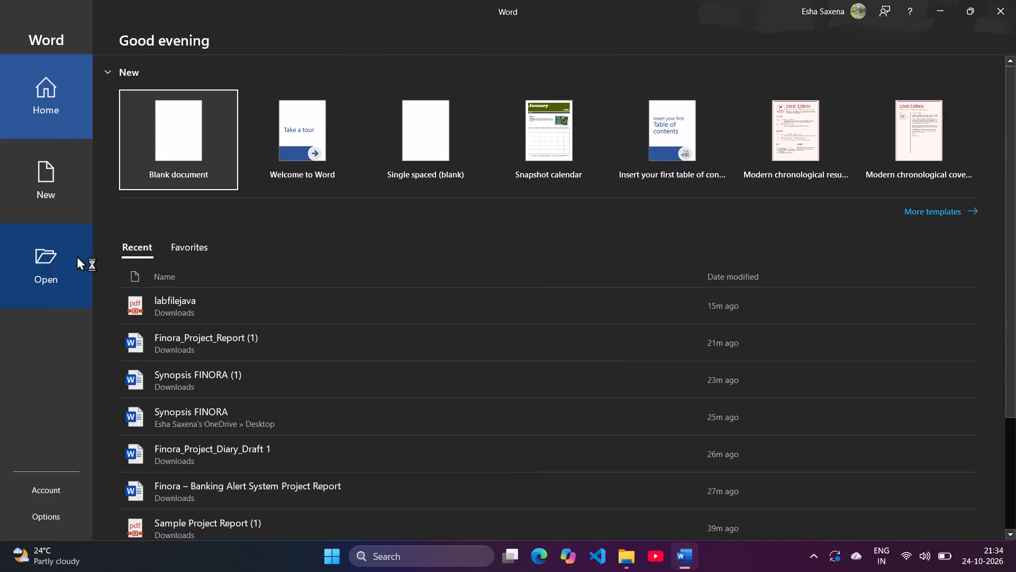
click(43, 253)
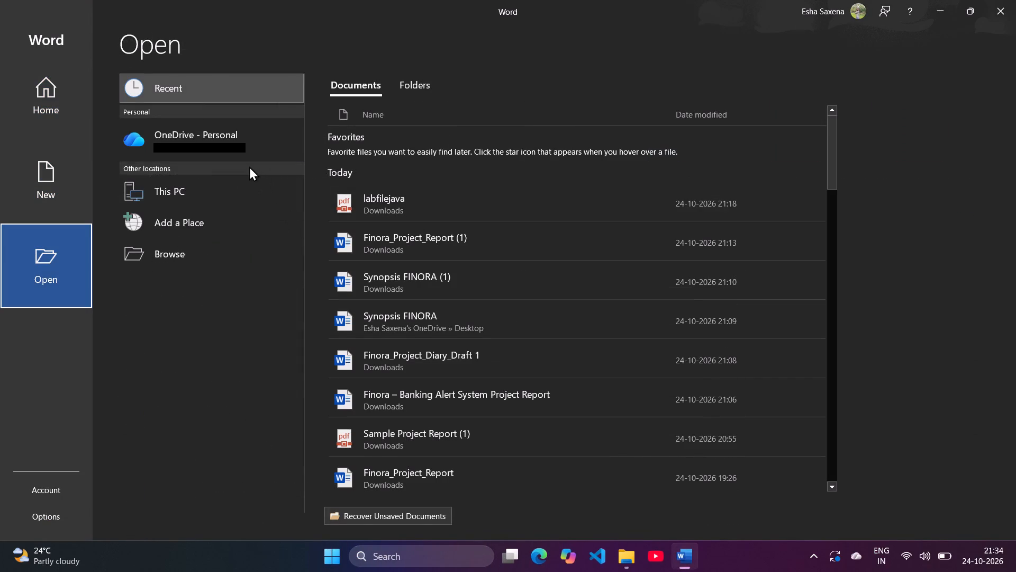
key(p)
Start a Windows search.
click(437, 557)
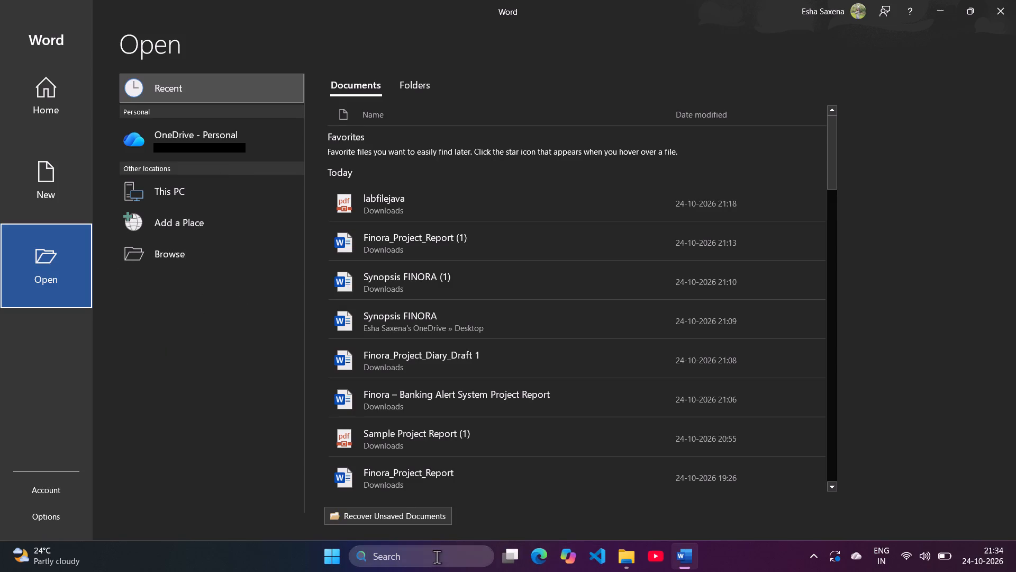
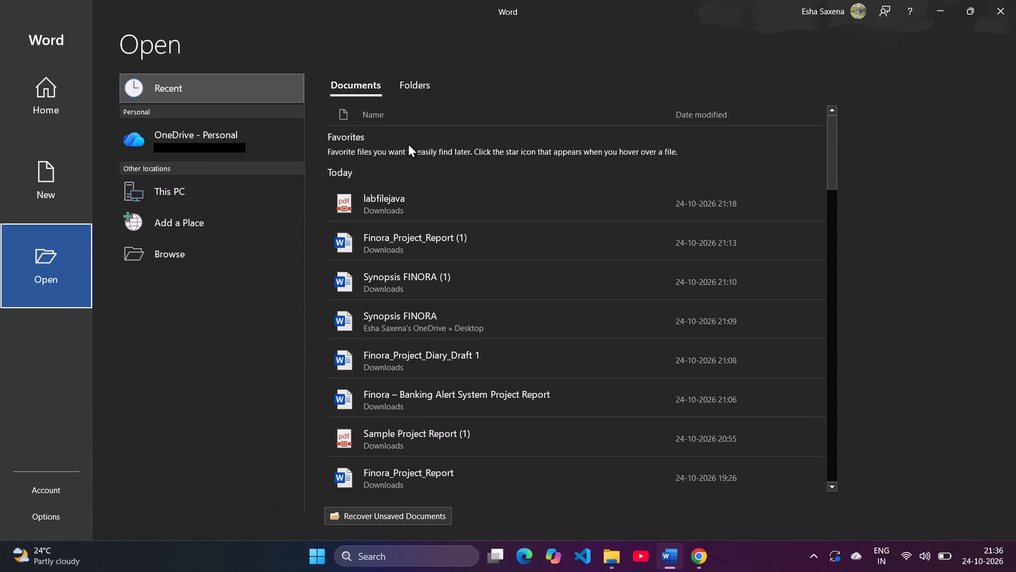
Browse for a file to open and look through the contents of the Documents folder.
click(206, 256)
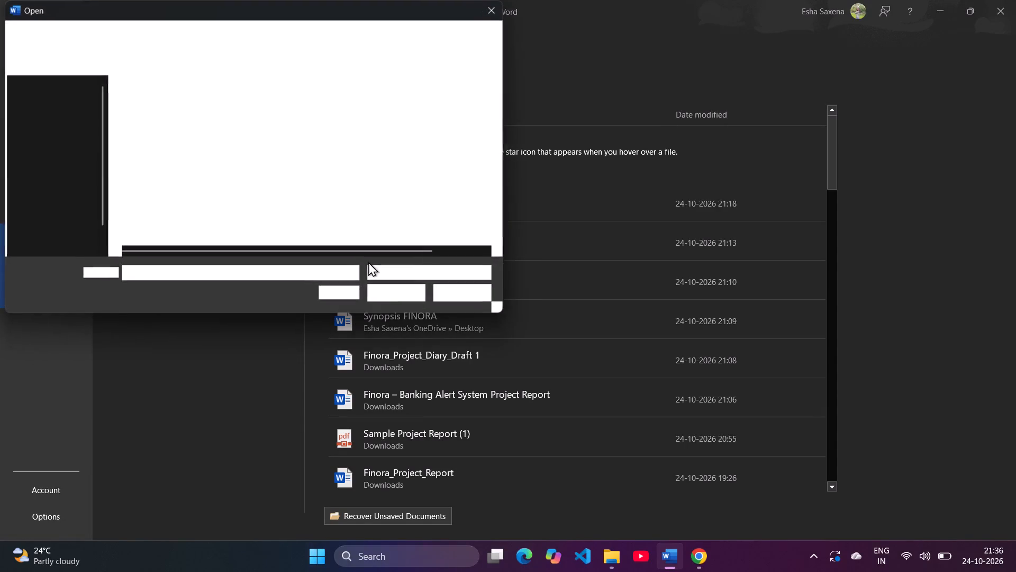
scroll(70, 83, up, 5)
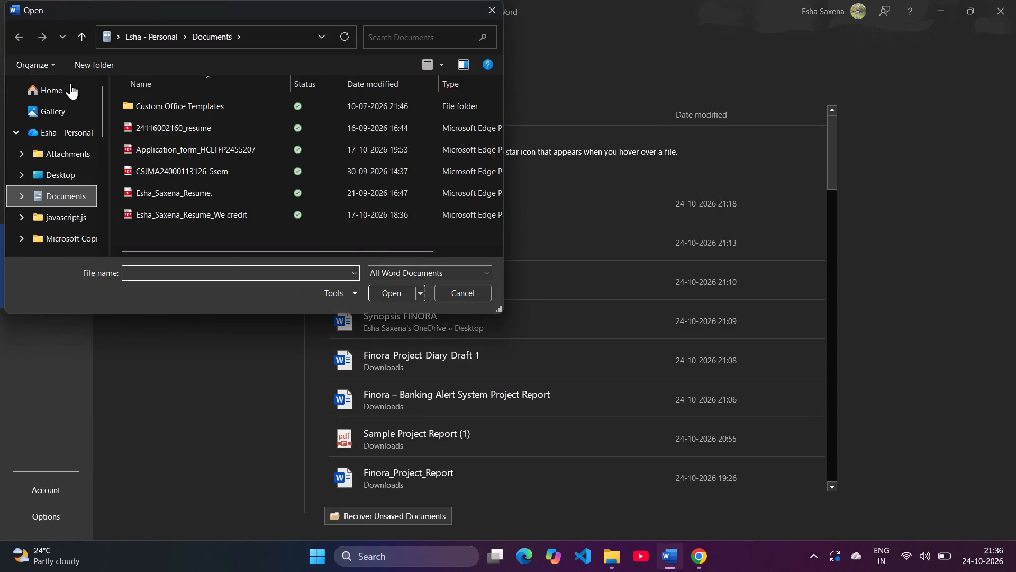
click(55, 196)
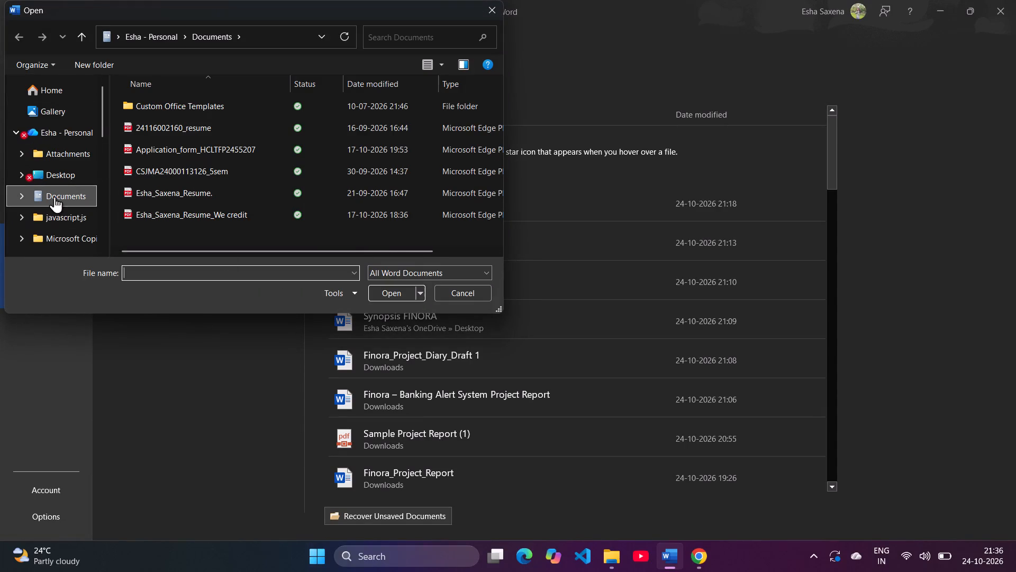
click(65, 192)
click(65, 192)
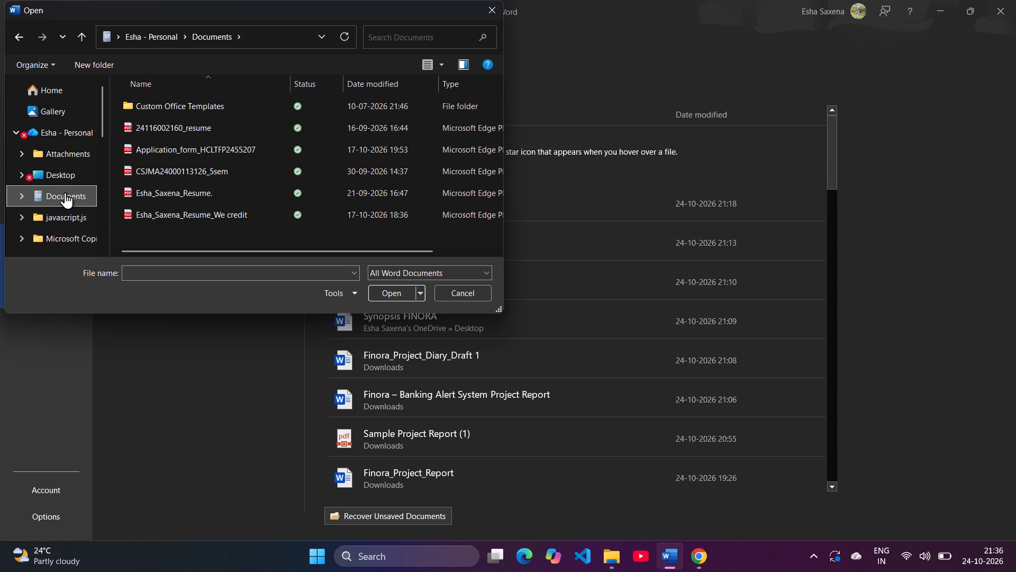
drag(65, 192, 198, 217)
scroll(198, 217, down, 3)
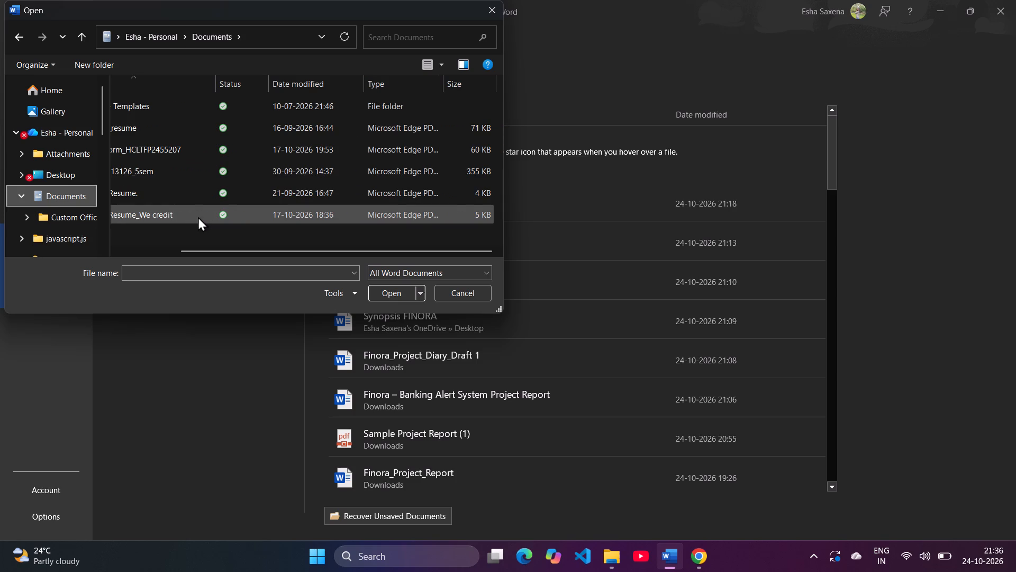
scroll(198, 217, right, 6)
scroll(48, 204, down, 4)
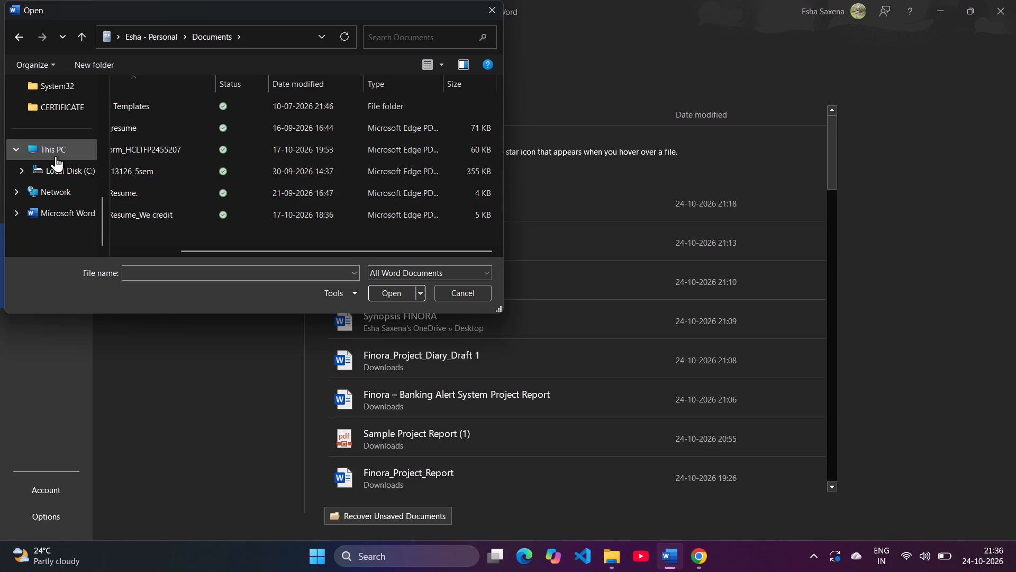
scroll(56, 156, up, 1)
scroll(60, 195, down, 1)
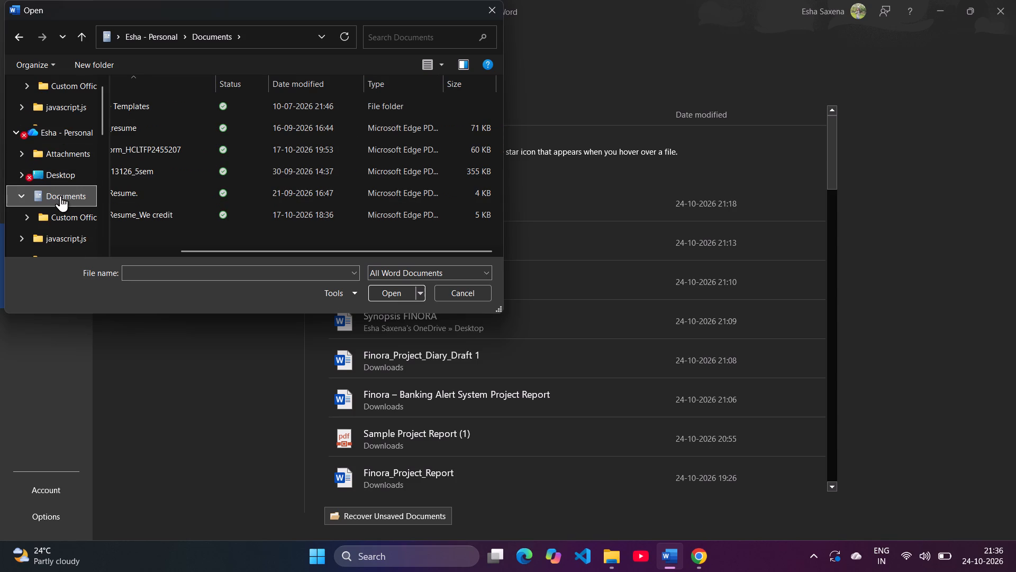
click(66, 216)
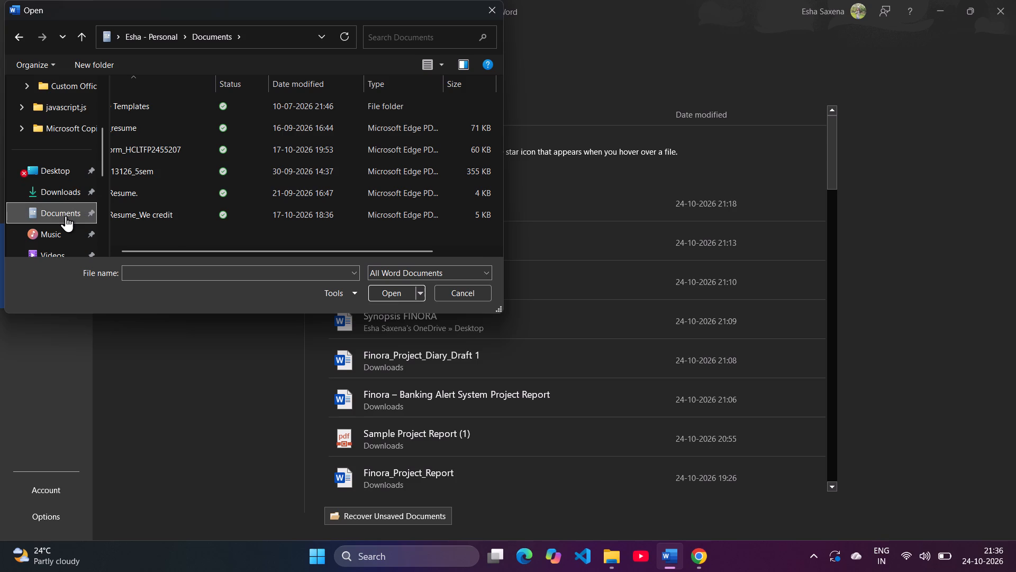
scroll(43, 208, down, 2)
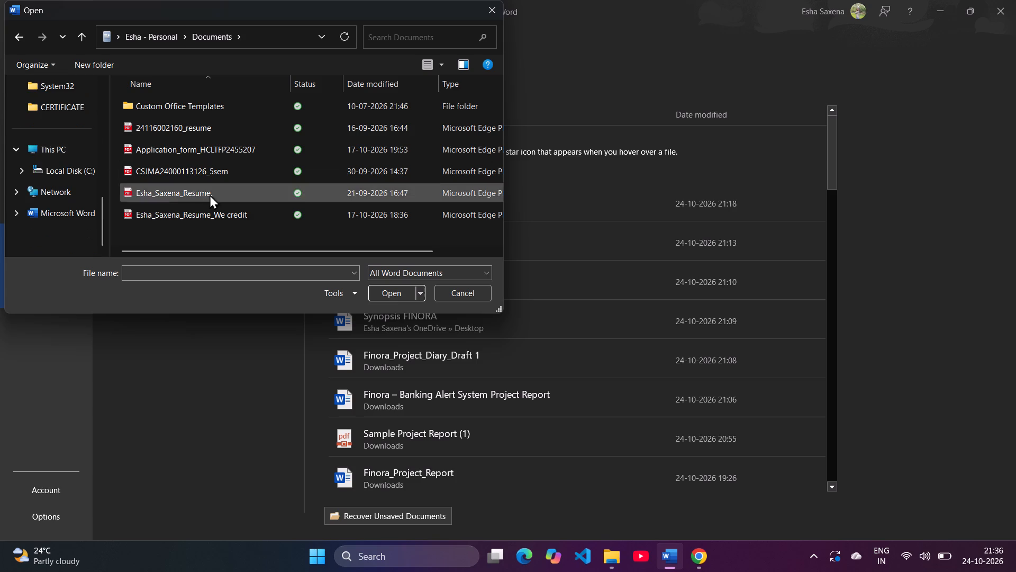
Check the folders on Local Disk (C:) under This PC for the document to open.
click(56, 149)
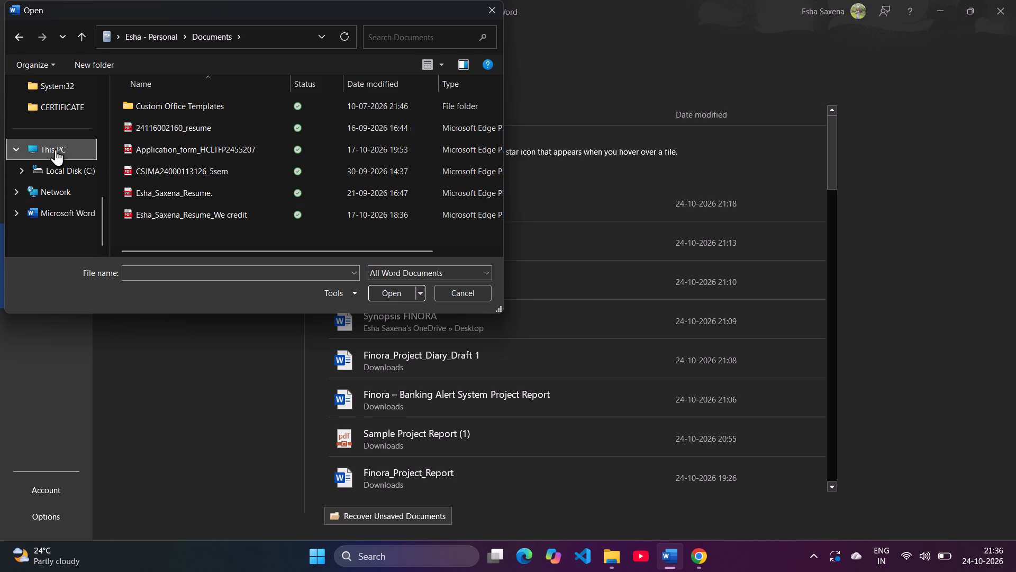
click(63, 172)
Go to the Home location and look through its quick access folders and files for the document to open.
scroll(79, 129, up, 2)
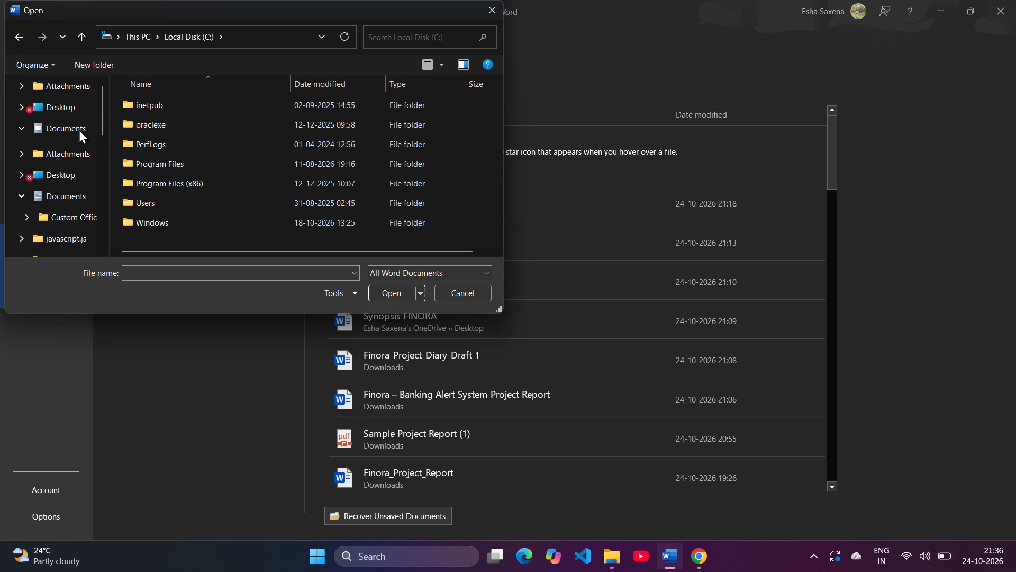
click(60, 97)
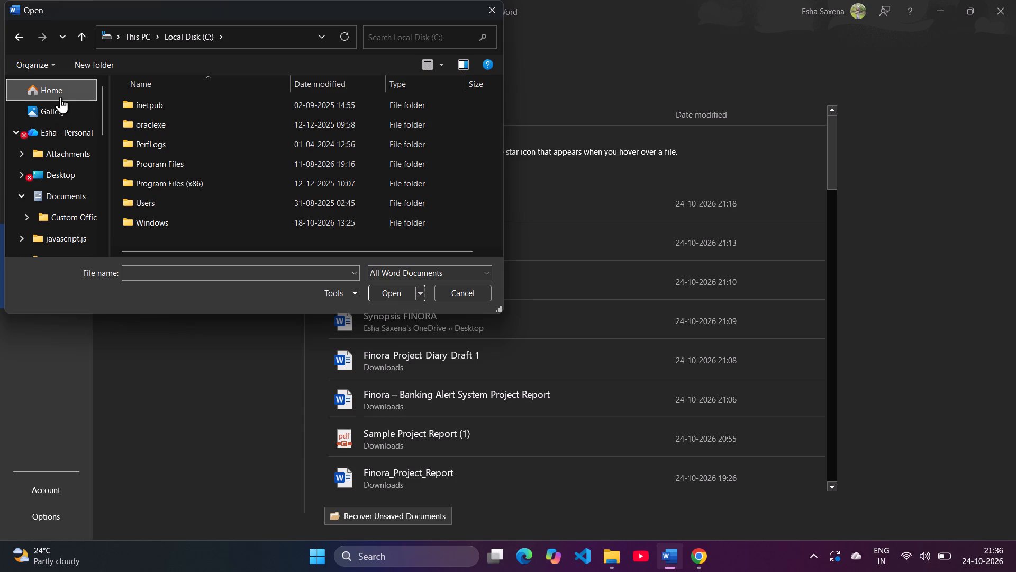
scroll(237, 221, down, 1)
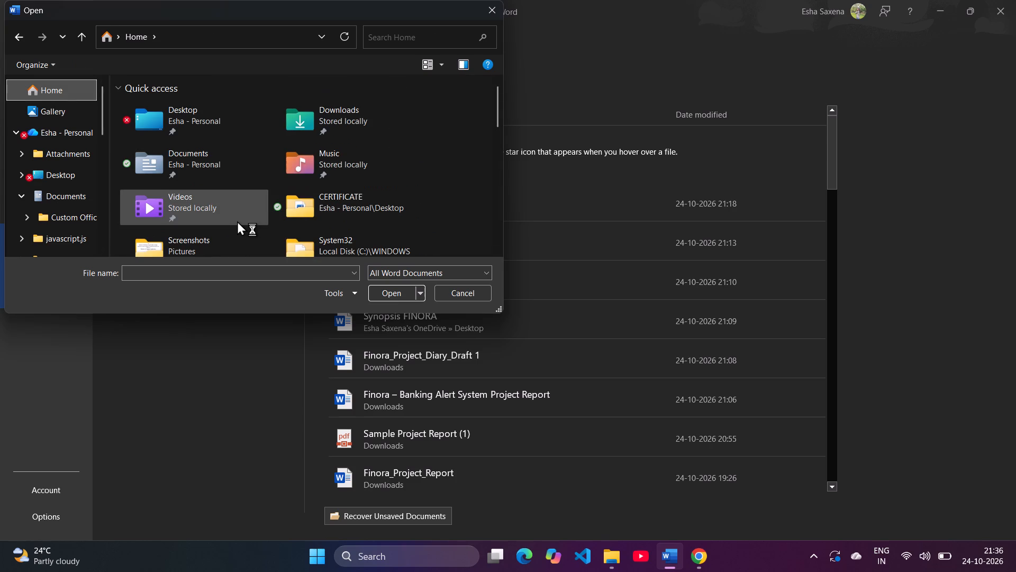
scroll(237, 221, down, 1)
click(495, 109)
drag(493, 113, 311, 185)
scroll(311, 185, down, 5)
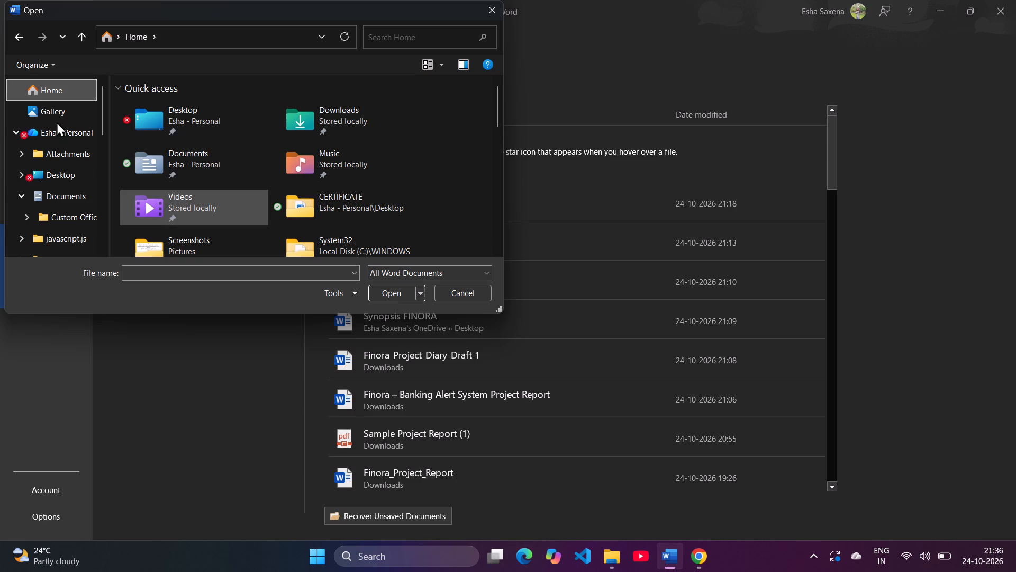
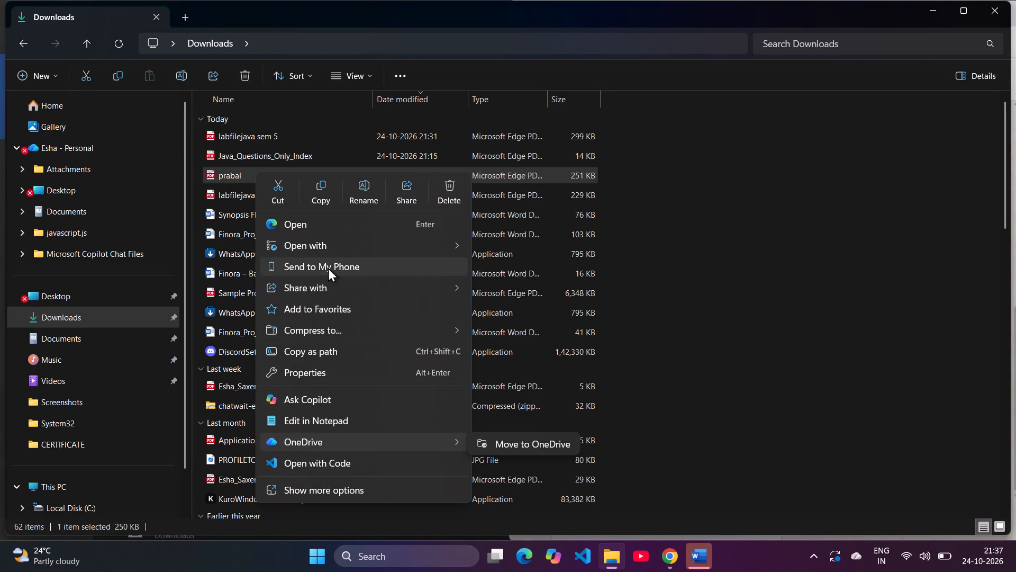
Open the prabal PDF from Downloads in Word, just this once.
click(331, 244)
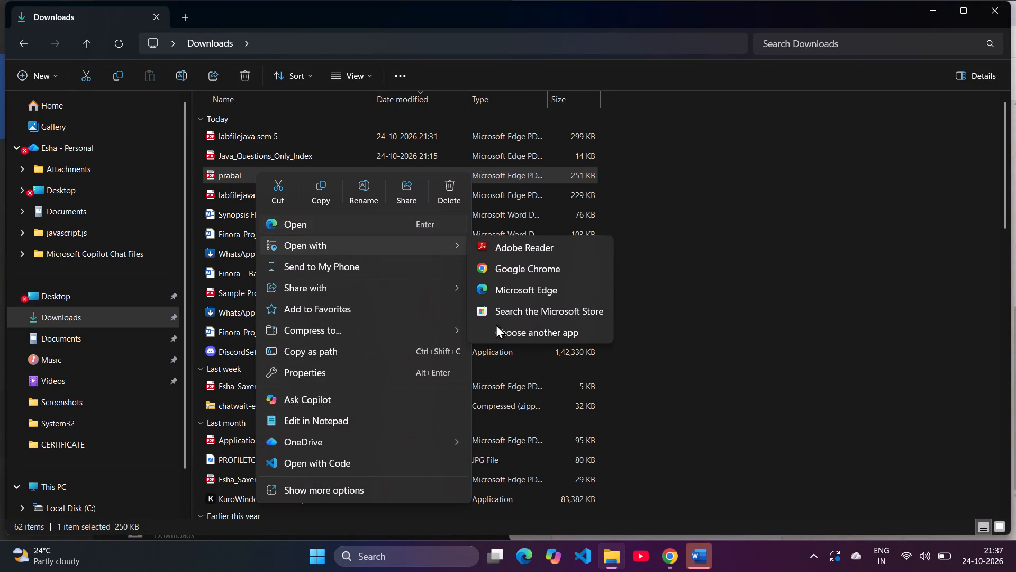
click(501, 327)
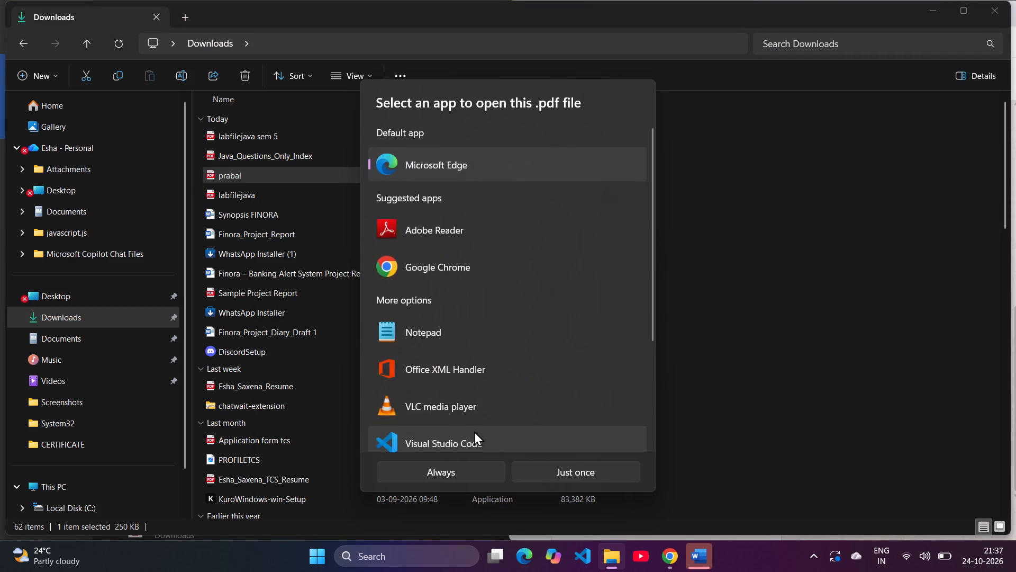
scroll(474, 431, down, 6)
click(449, 349)
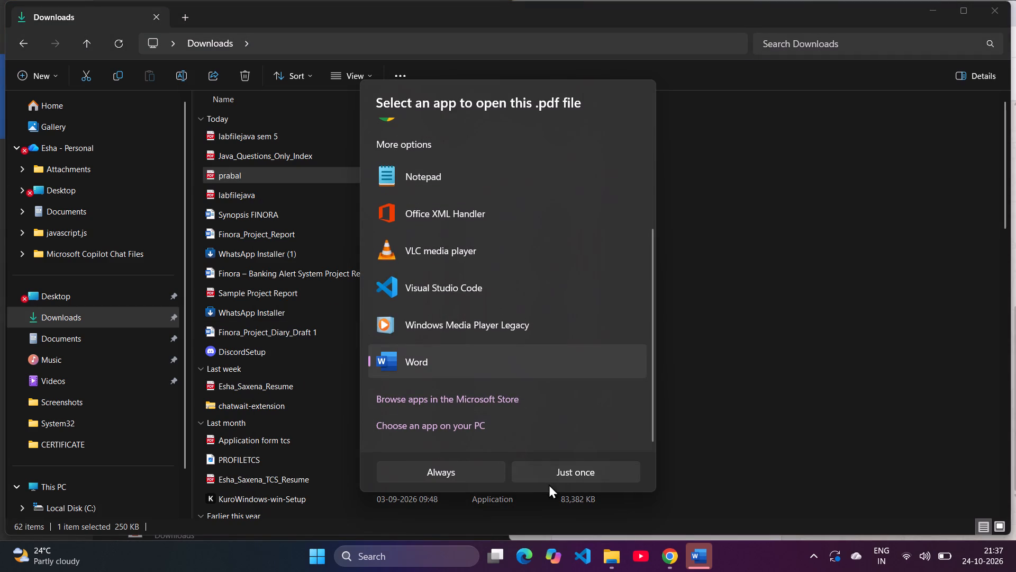
click(538, 468)
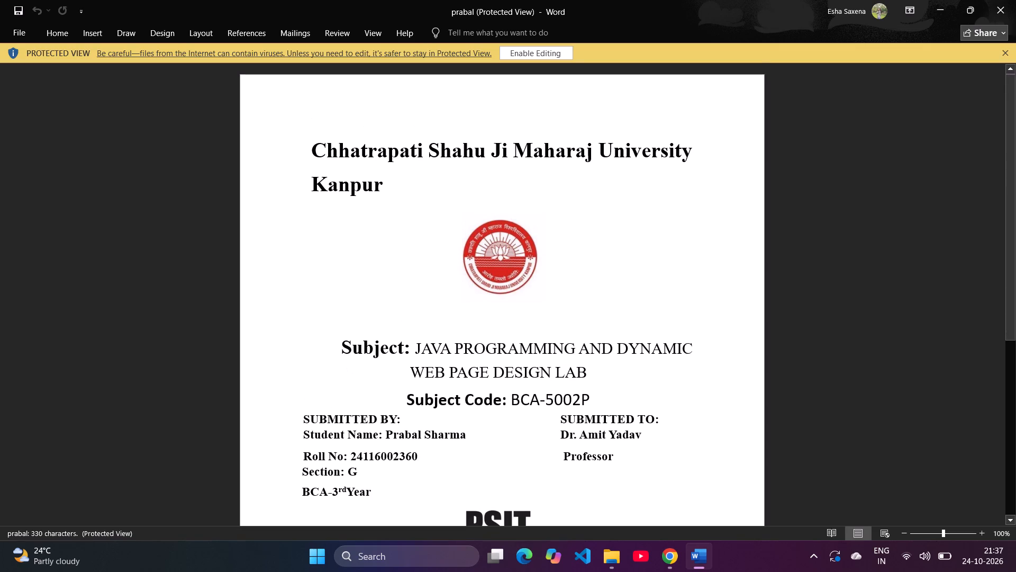
Enable editing for the prabal document so it leaves Protected View.
click(509, 55)
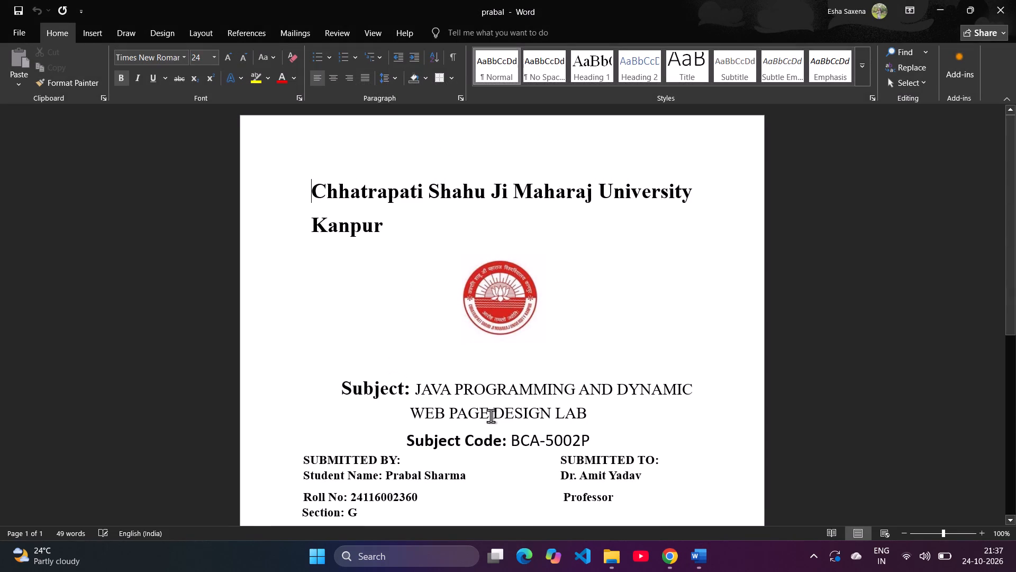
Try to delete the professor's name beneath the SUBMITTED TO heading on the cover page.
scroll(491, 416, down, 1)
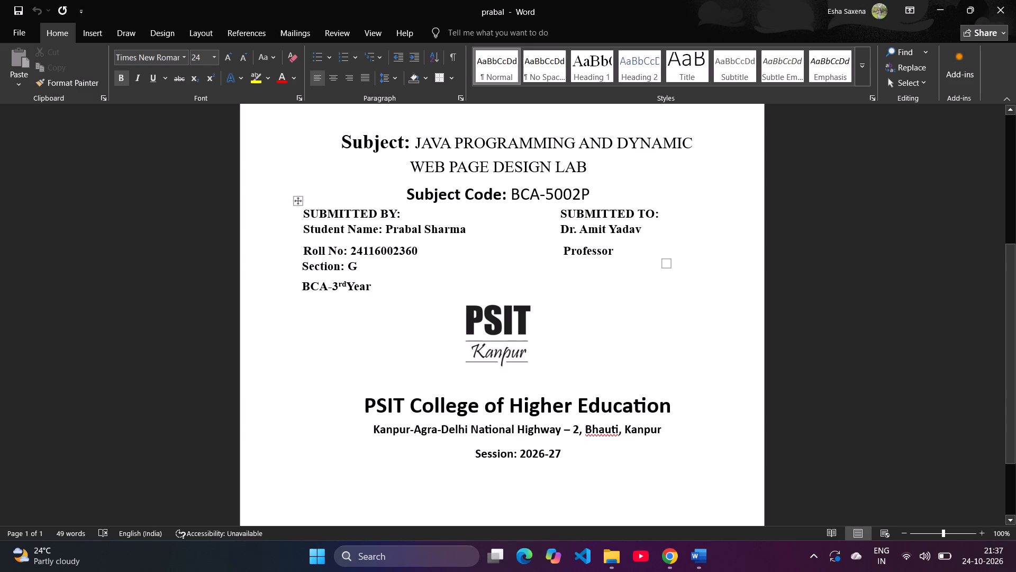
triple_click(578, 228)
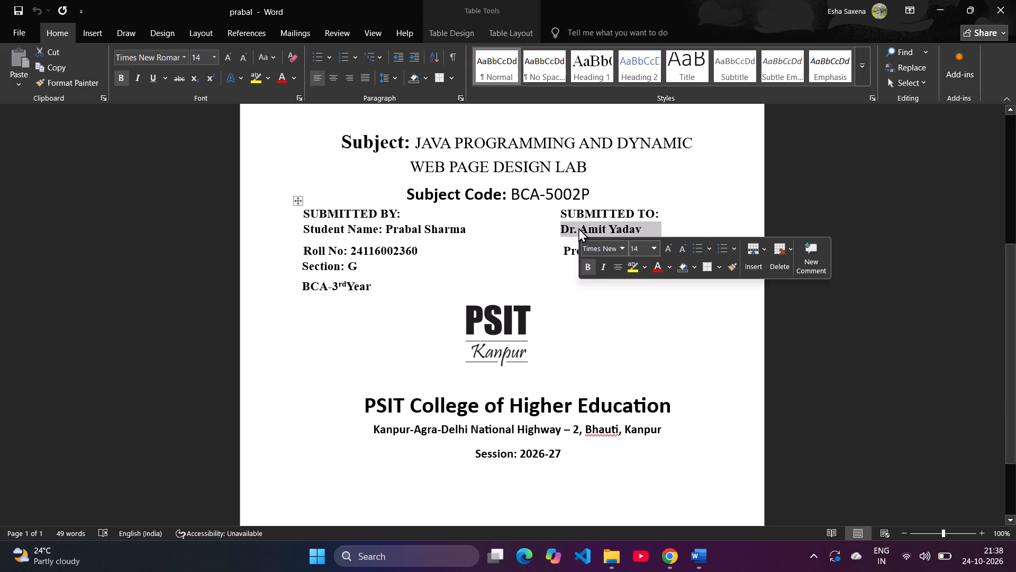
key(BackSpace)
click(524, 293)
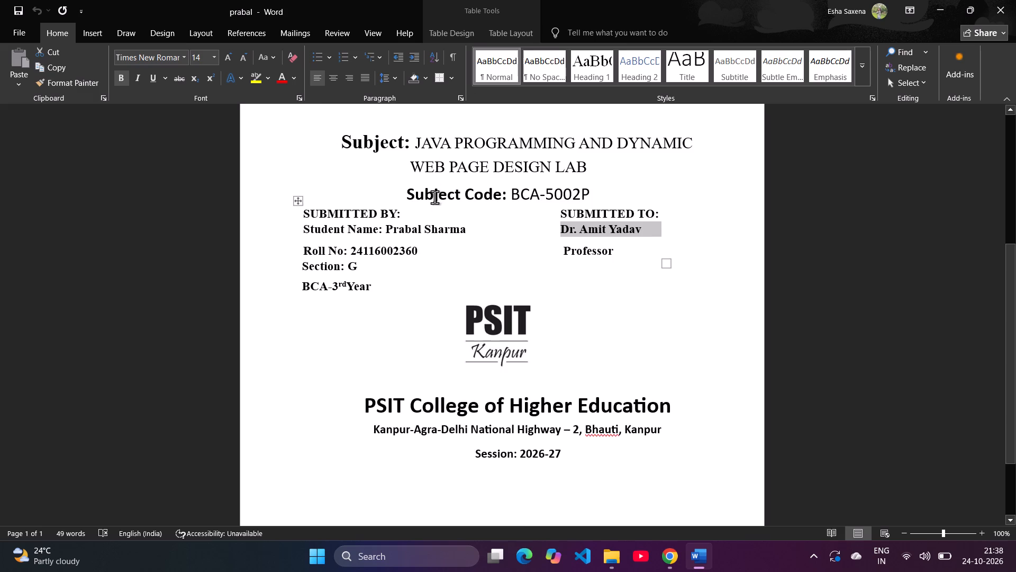
Insert spaces before Kanpur in the university heading to centre it beneath the first heading line.
scroll(434, 197, up, 1)
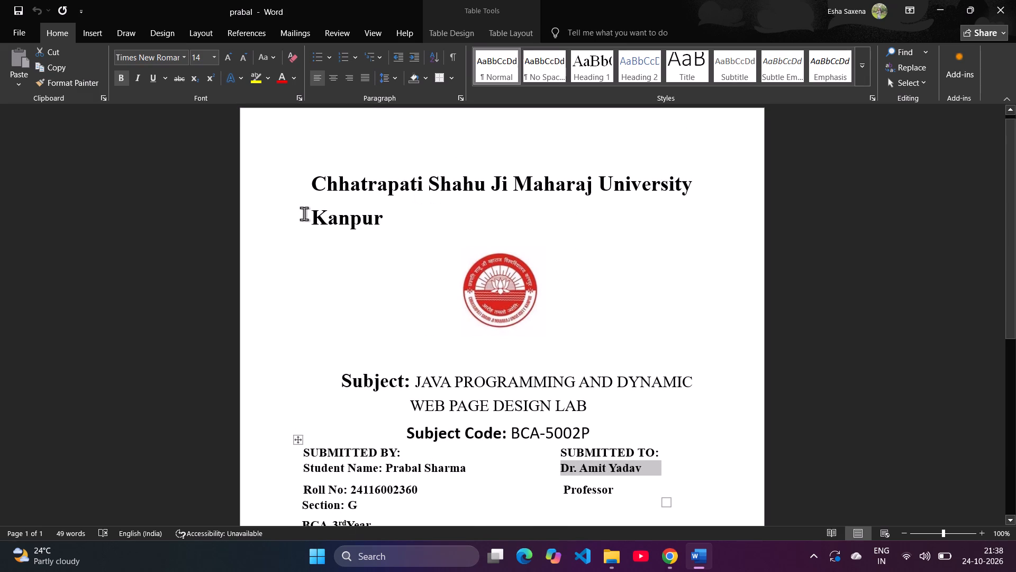
click(304, 213)
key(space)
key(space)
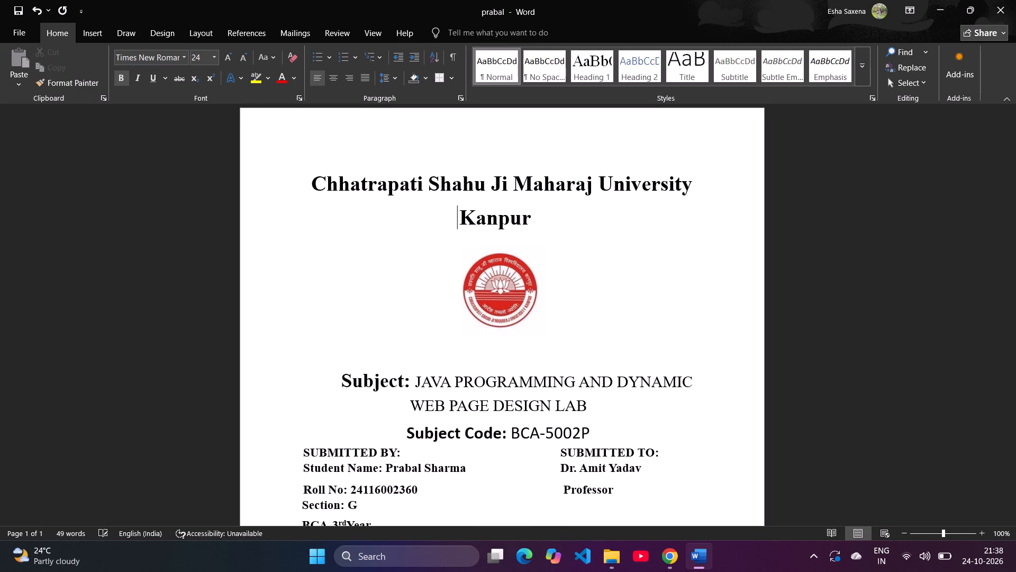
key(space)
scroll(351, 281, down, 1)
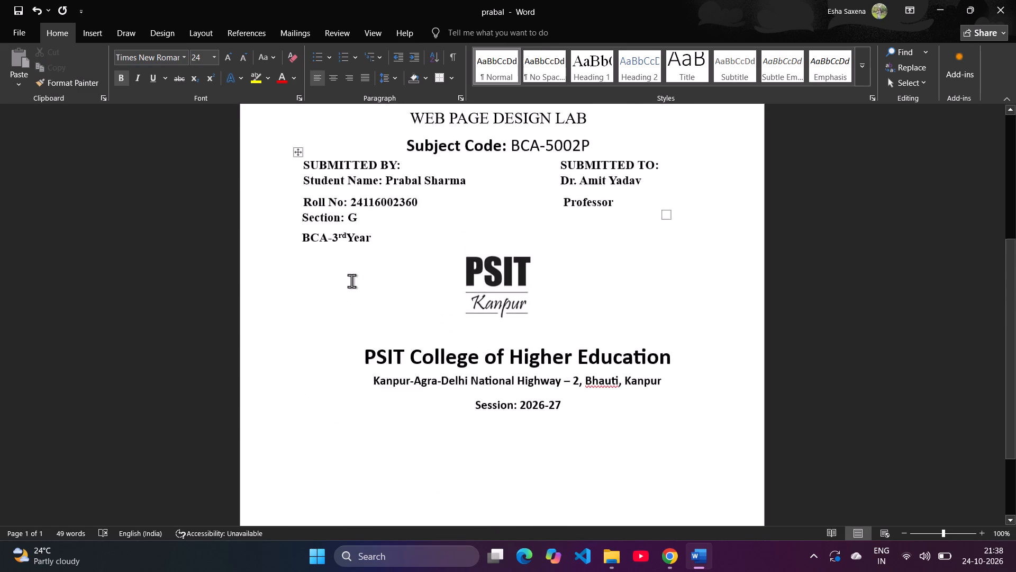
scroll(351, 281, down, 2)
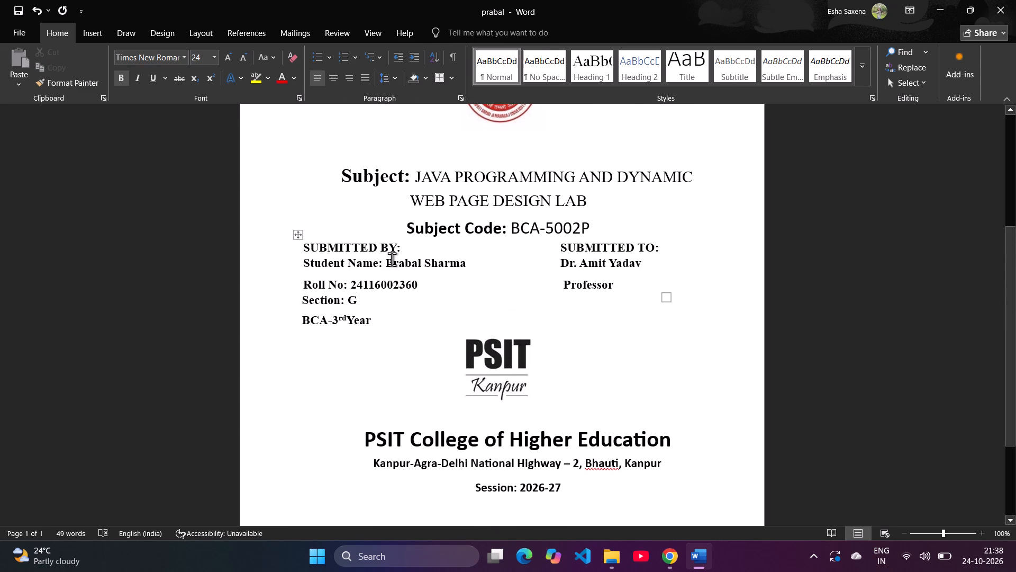
Replace the student name under SUBMITTED BY with the account owner's name.
drag(472, 260, 388, 266)
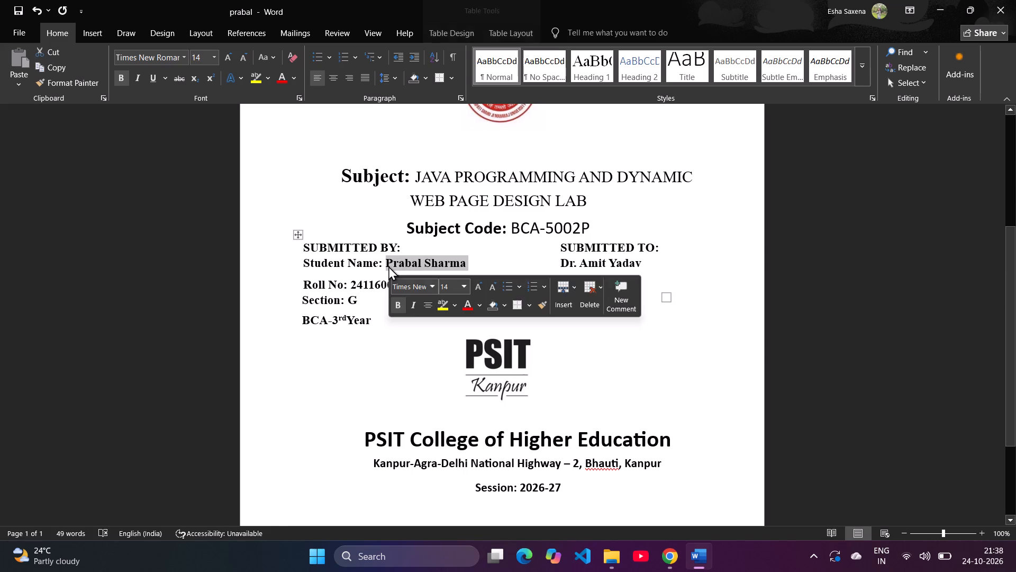
key(BackSpace)
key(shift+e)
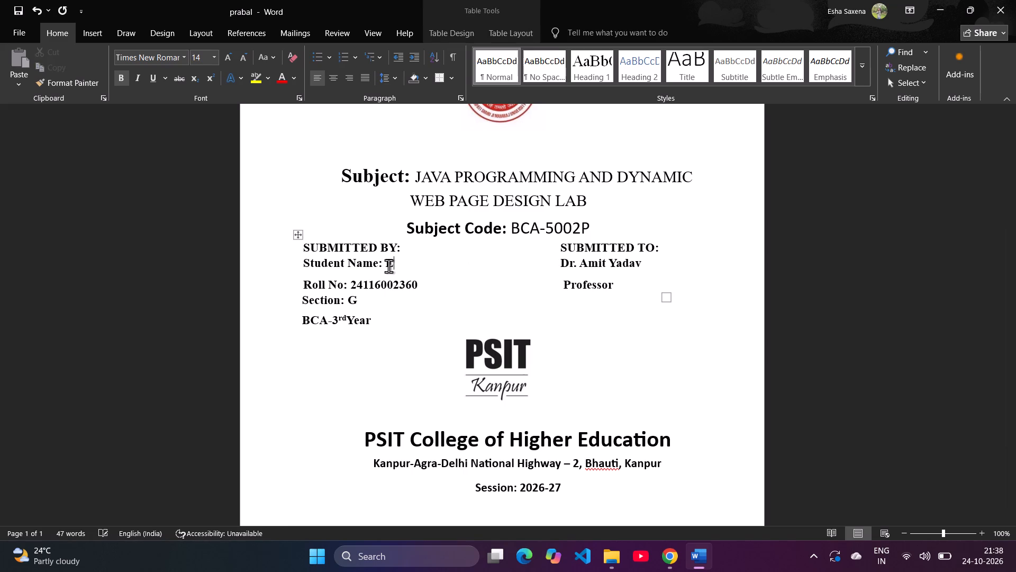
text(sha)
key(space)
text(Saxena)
Replace the last digits of the roll number with the student's own.
click(422, 284)
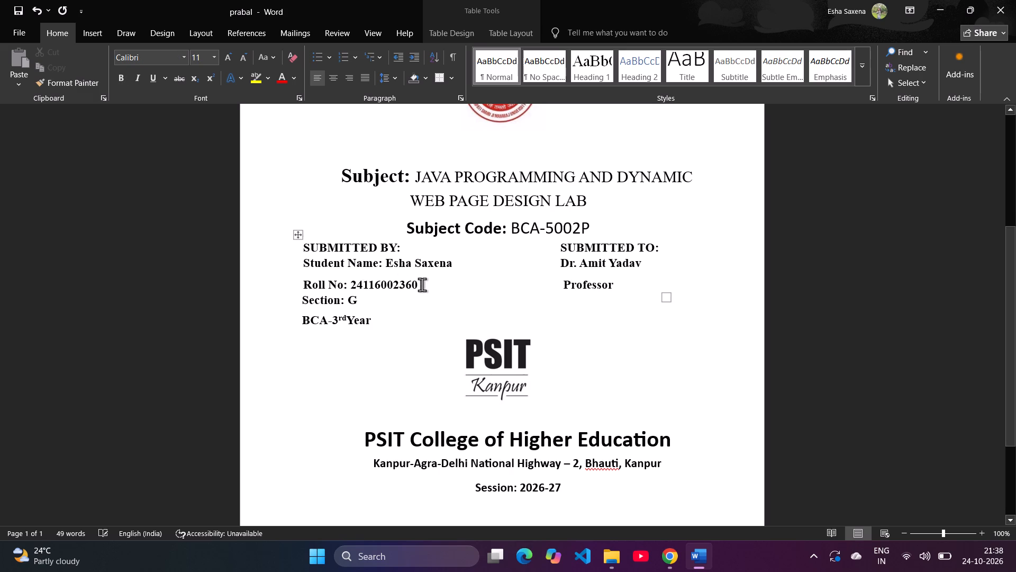
key(BackSpace)
key(BackSpace)
key(BackSpace)
key(BackSpace)
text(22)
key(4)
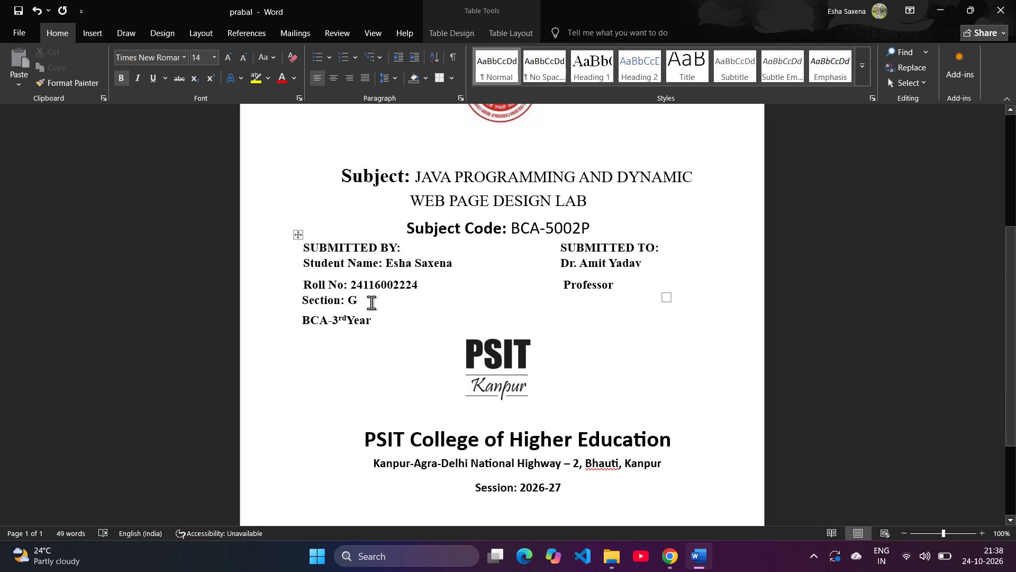
Change the section under the roll number to F.
click(370, 304)
key(BackSpace)
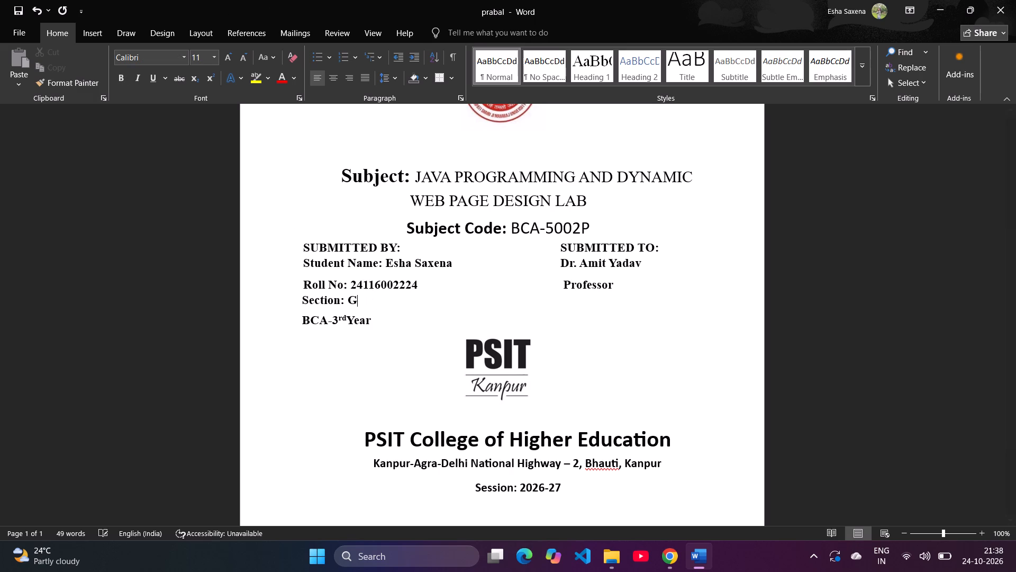
key(BackSpace)
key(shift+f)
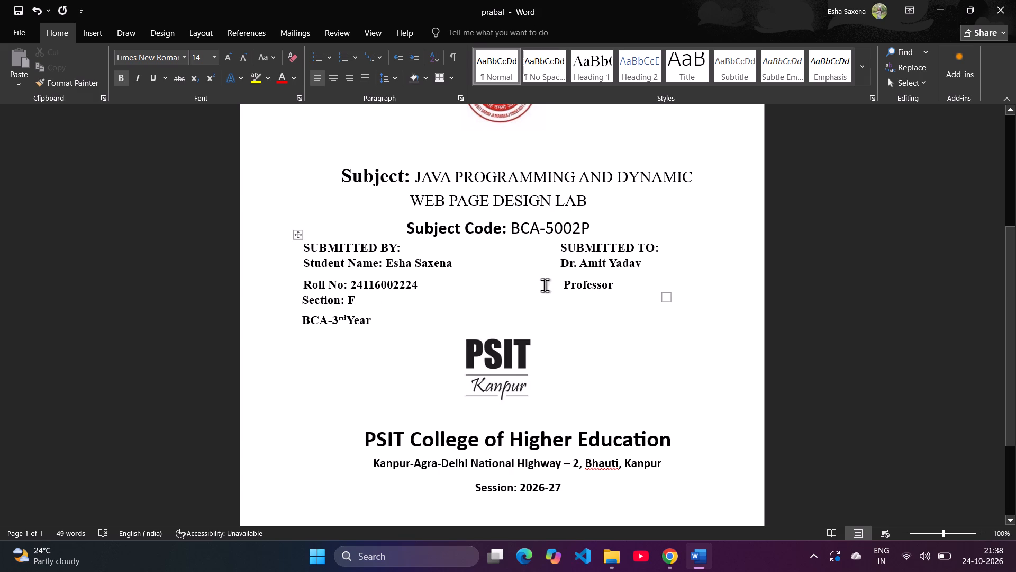
Delete the teacher's title and name under SUBMITTED TO.
drag(648, 260, 572, 265)
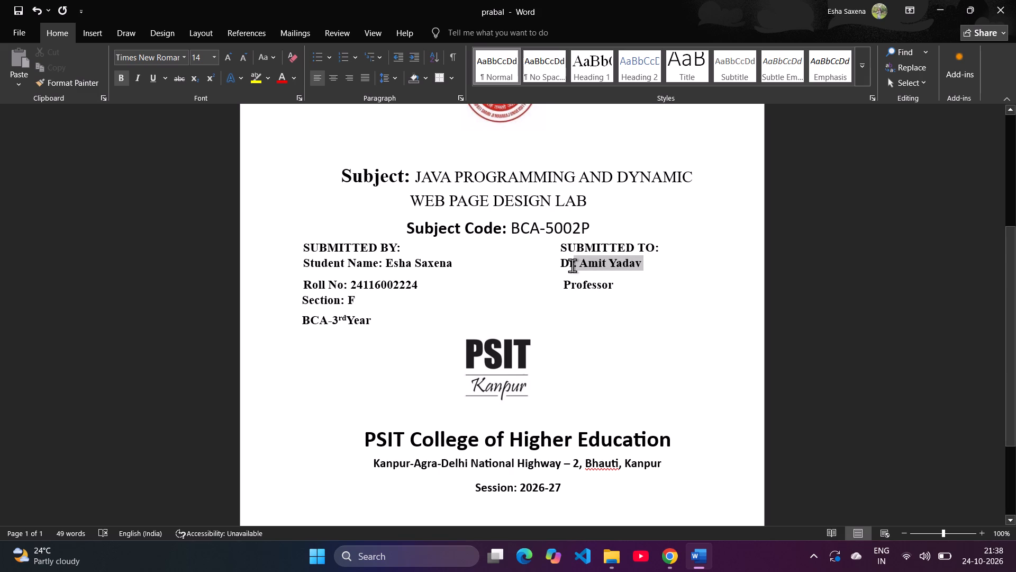
drag(572, 265, 560, 261)
key(BackSpace)
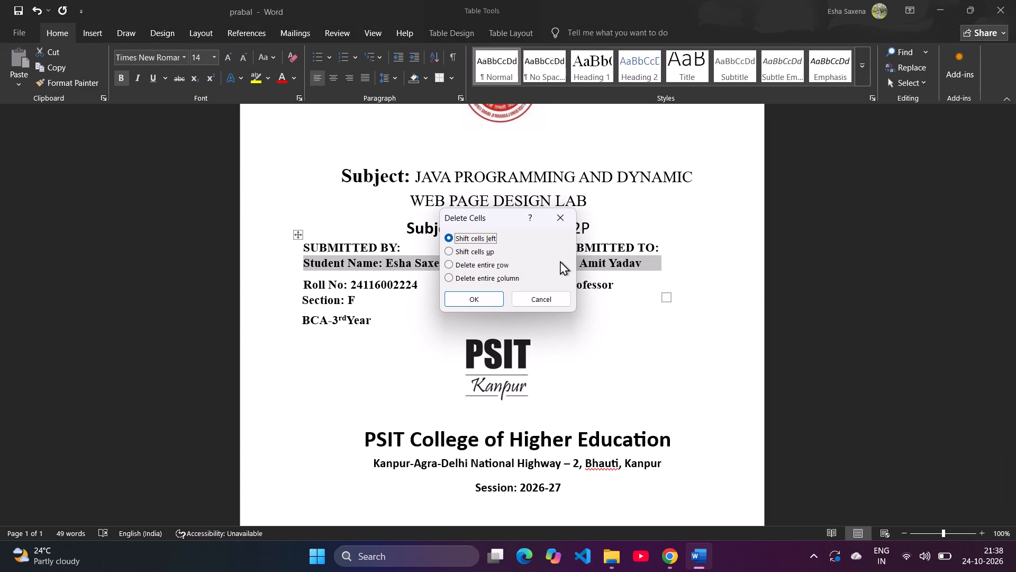
Replace the teacher's title and name under SUBMITTED TO with "Mr." and the new teacher's name, separated by a space.
click(553, 299)
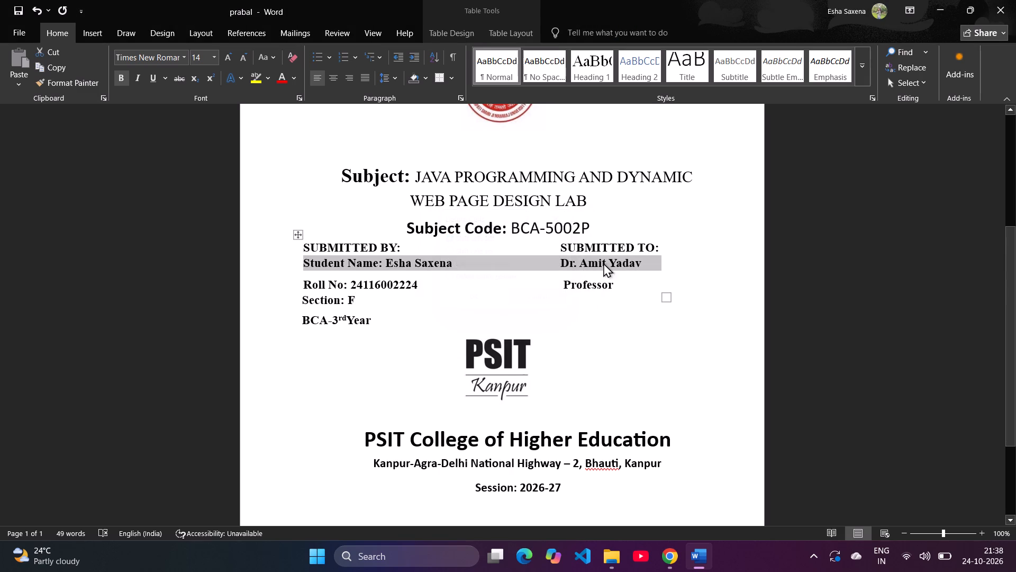
click(655, 256)
click(646, 266)
key(BackSpace)
key(BackSpace)
key(BackSpace)
key(BackSpace)
key(BackSpace)
key(BackSpace)
key(BackSpace)
key(BackSpace)
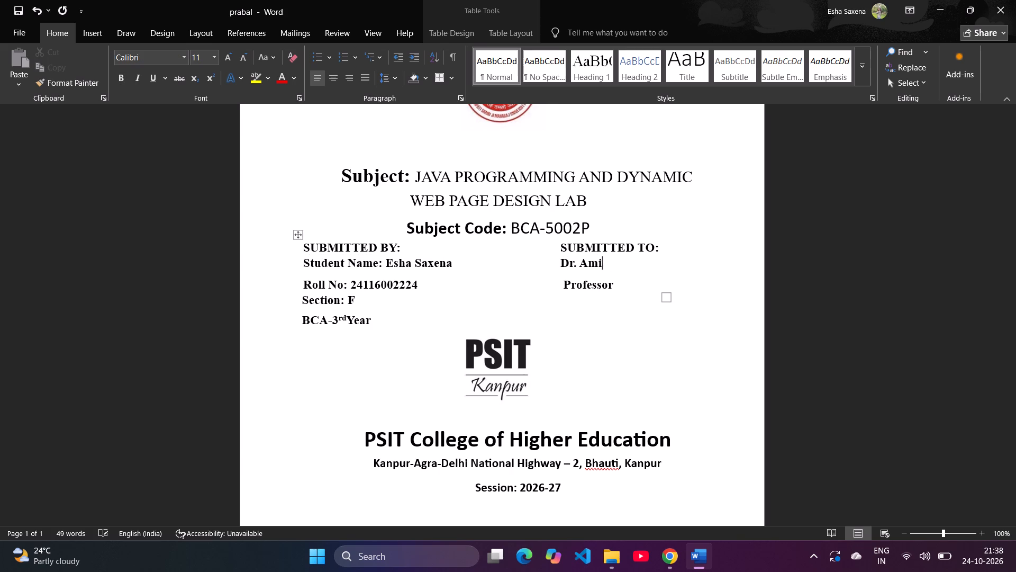
key(BackSpace)
key(BackSpace)
key(BackSpace)
key(BackSpace)
key(BackSpace)
key(BackSpace)
key(BackSpace)
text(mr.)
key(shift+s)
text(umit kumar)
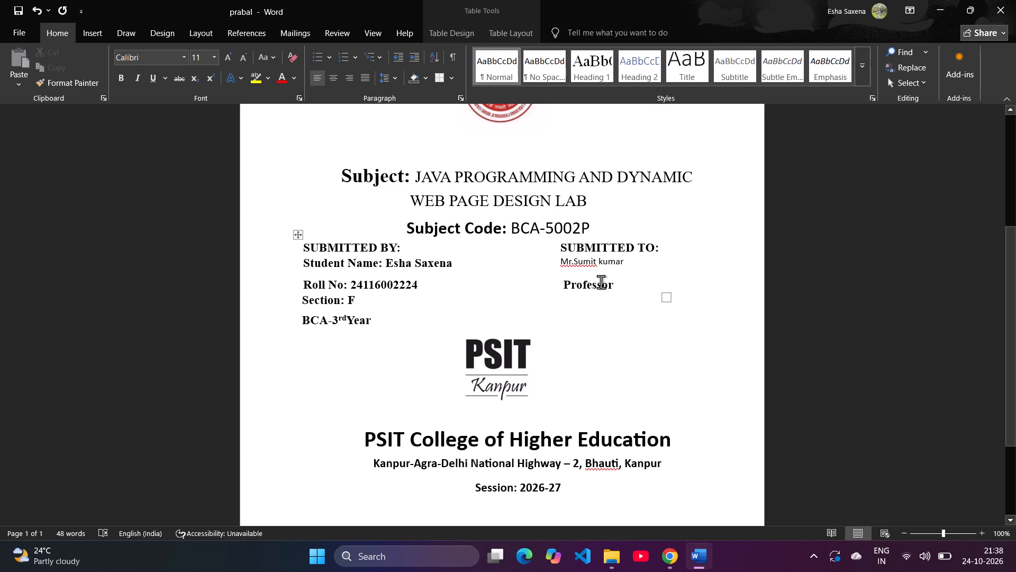
click(575, 261)
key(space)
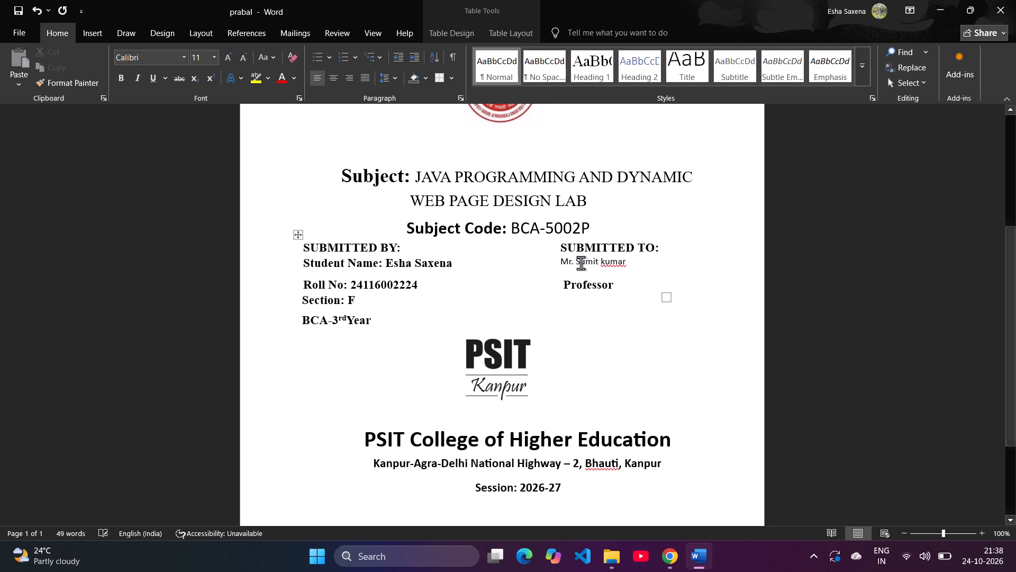
Format the new teacher's name under SUBMITTED TO as Times New Roman, size 14, bold.
triple_click(580, 263)
triple_click(417, 261)
triple_click(576, 260)
click(618, 278)
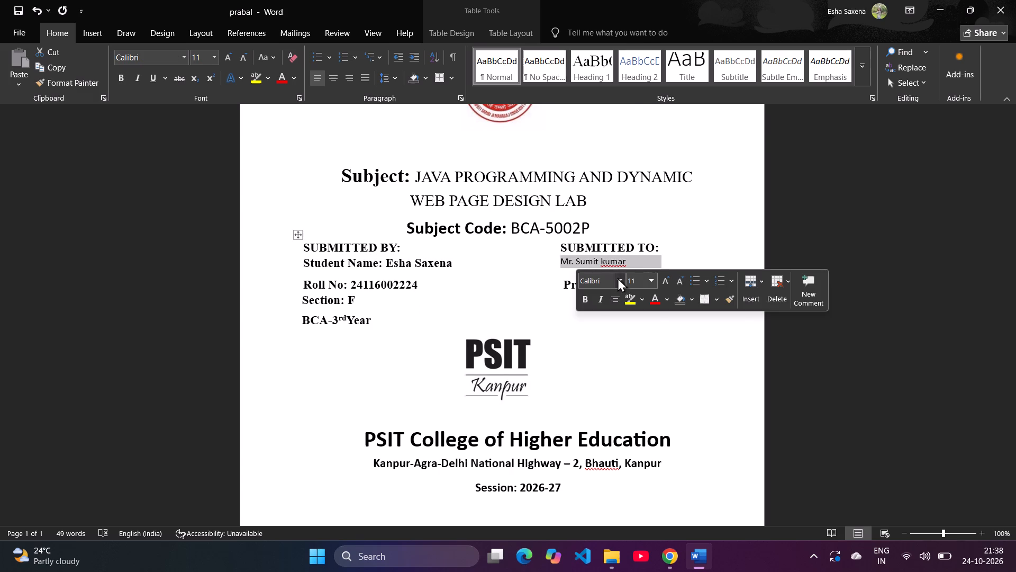
scroll(622, 88, up, 4)
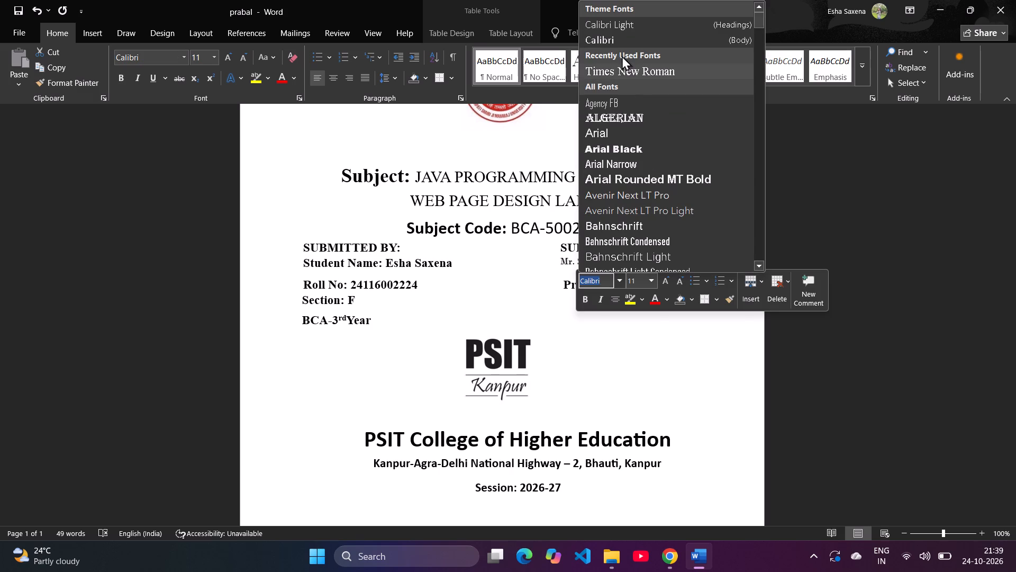
click(619, 66)
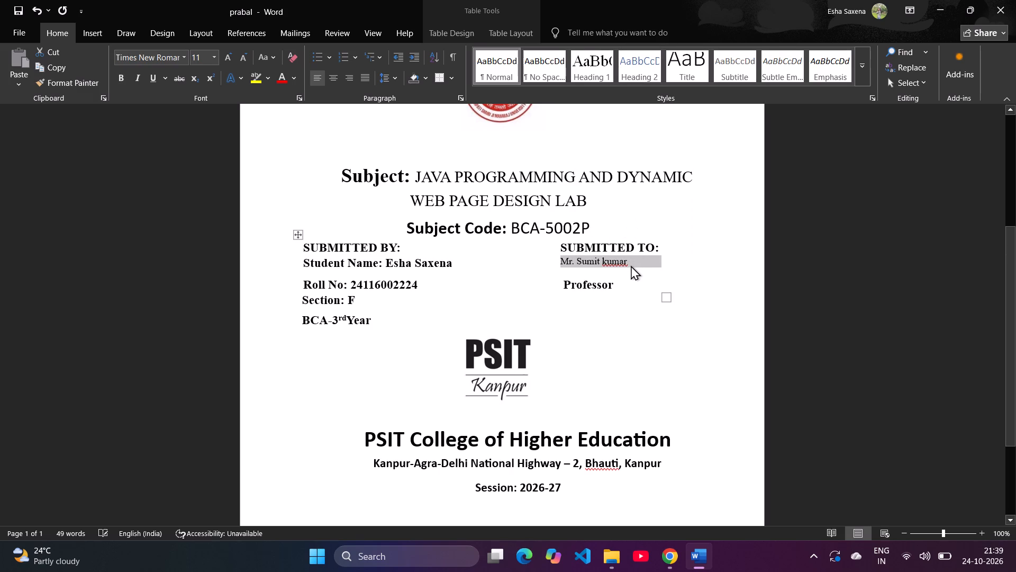
triple_click(631, 260)
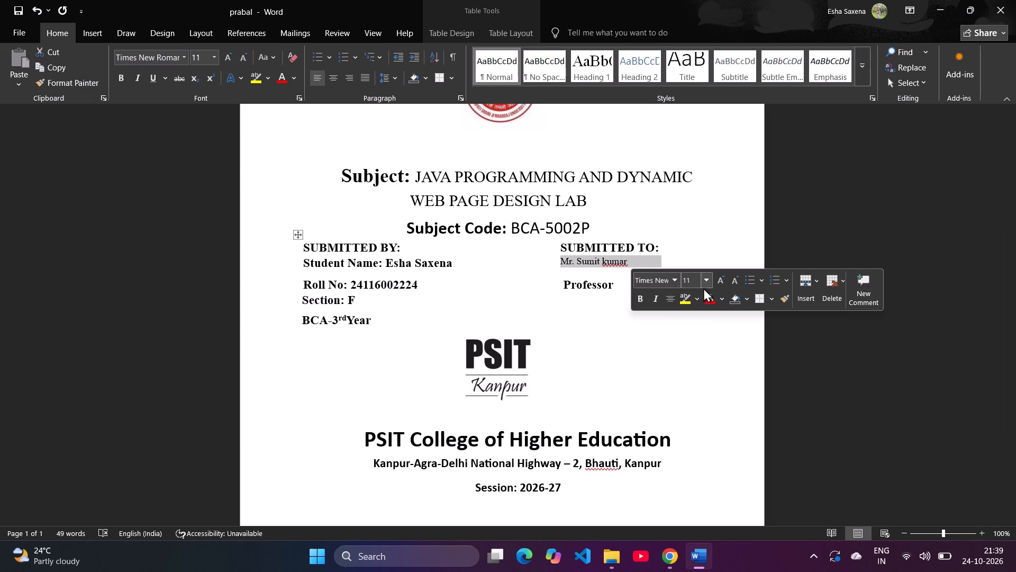
click(705, 279)
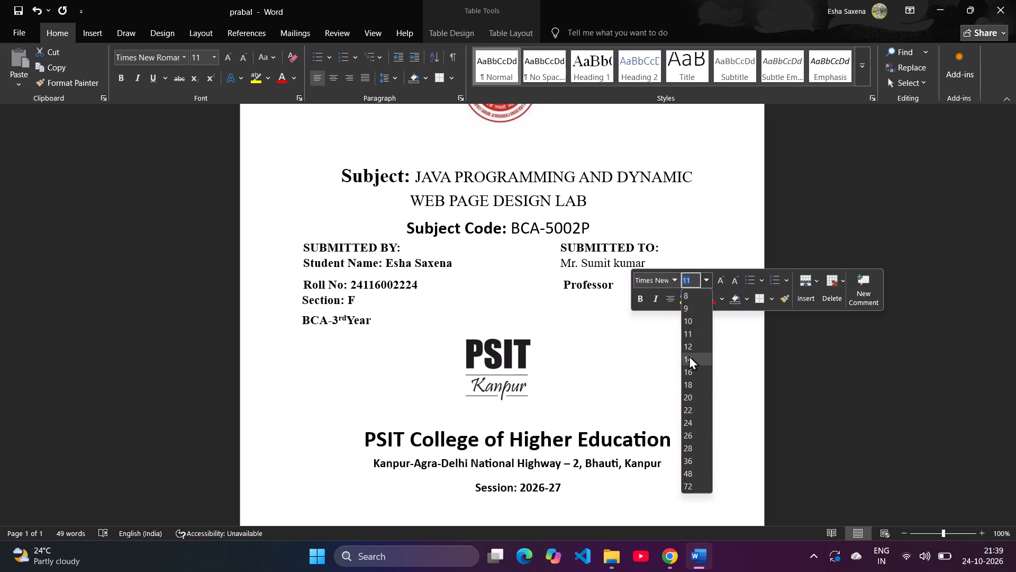
click(687, 358)
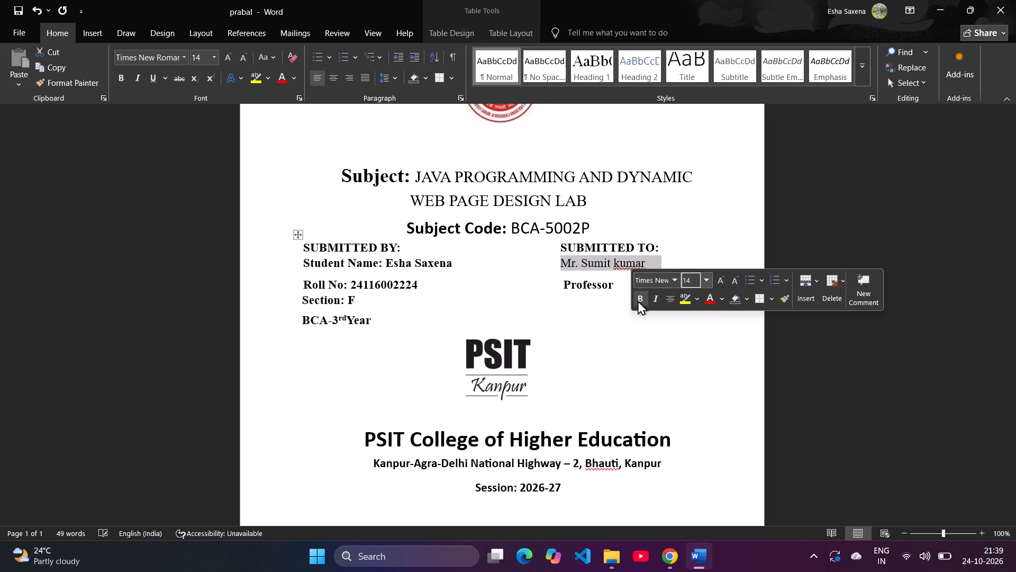
click(638, 300)
Insert the word "Assistaant" before Professor under the teacher's name.
triple_click(600, 288)
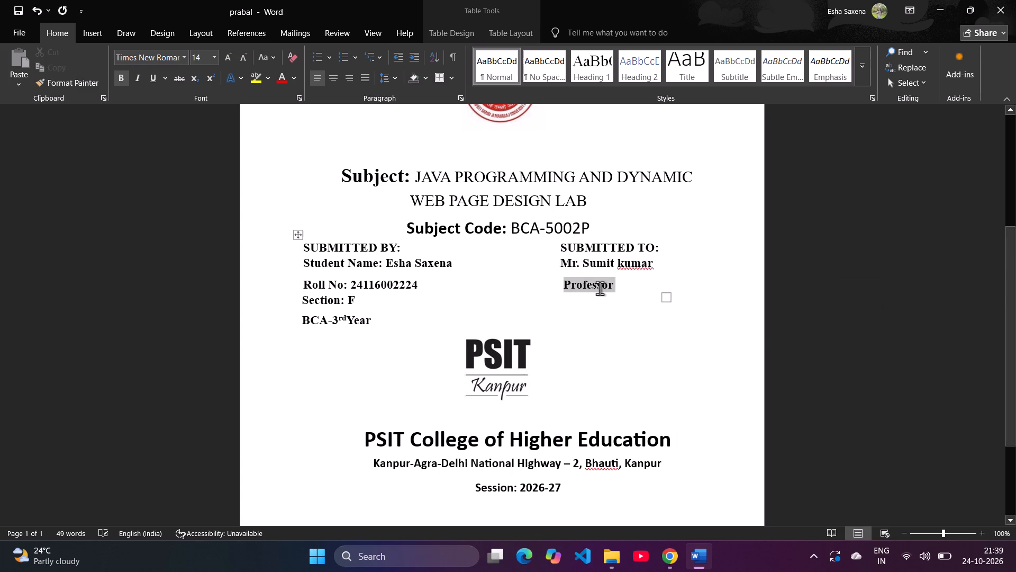
click(557, 282)
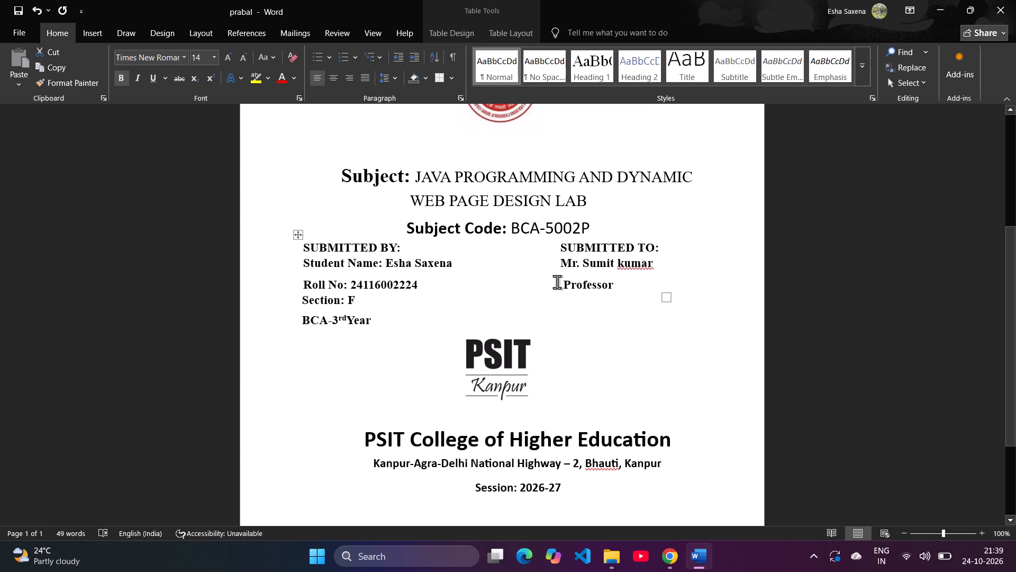
click(563, 284)
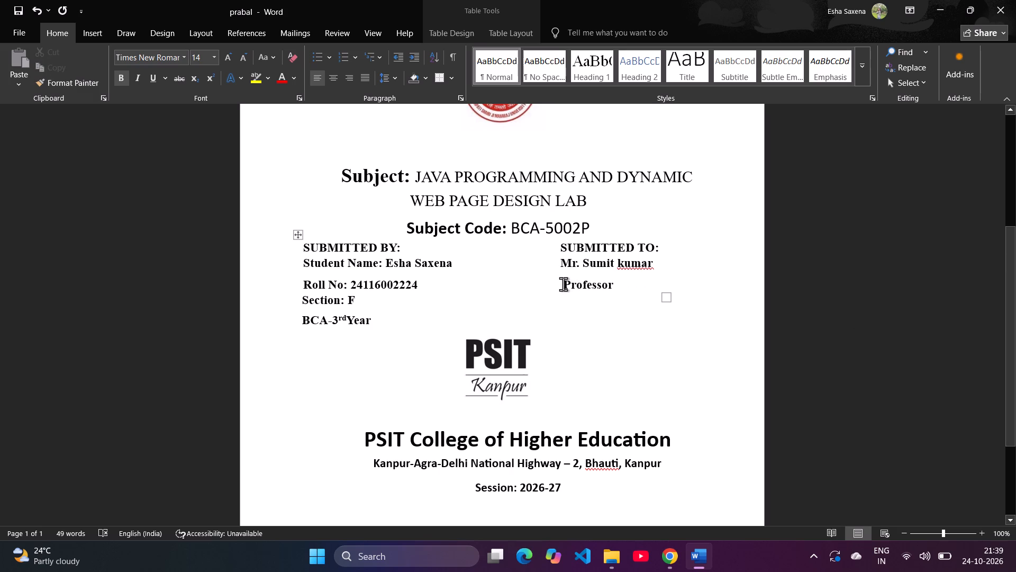
click(564, 284)
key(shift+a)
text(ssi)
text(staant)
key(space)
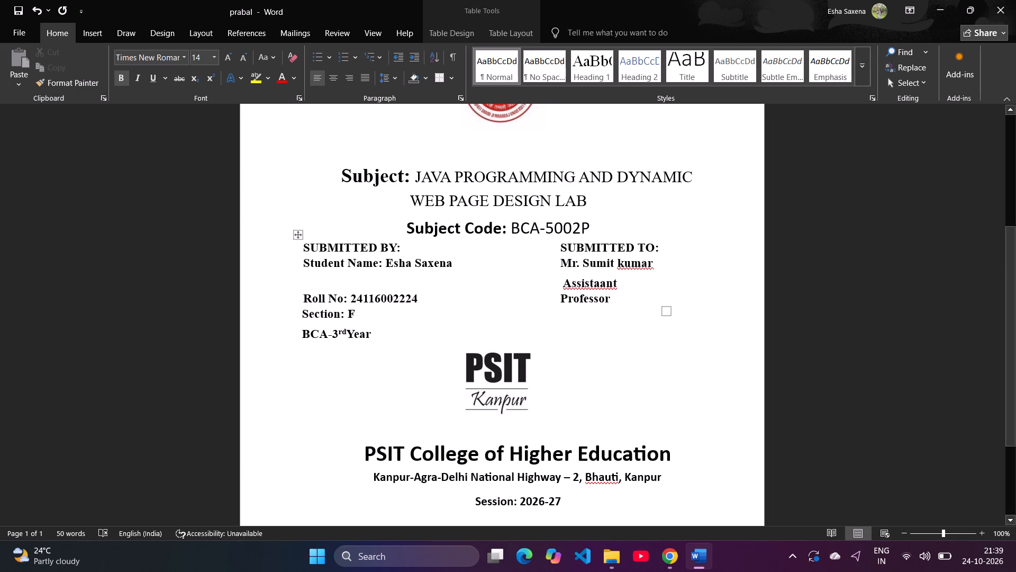
Select the word "Assistaant" before Professor.
double_click(587, 281)
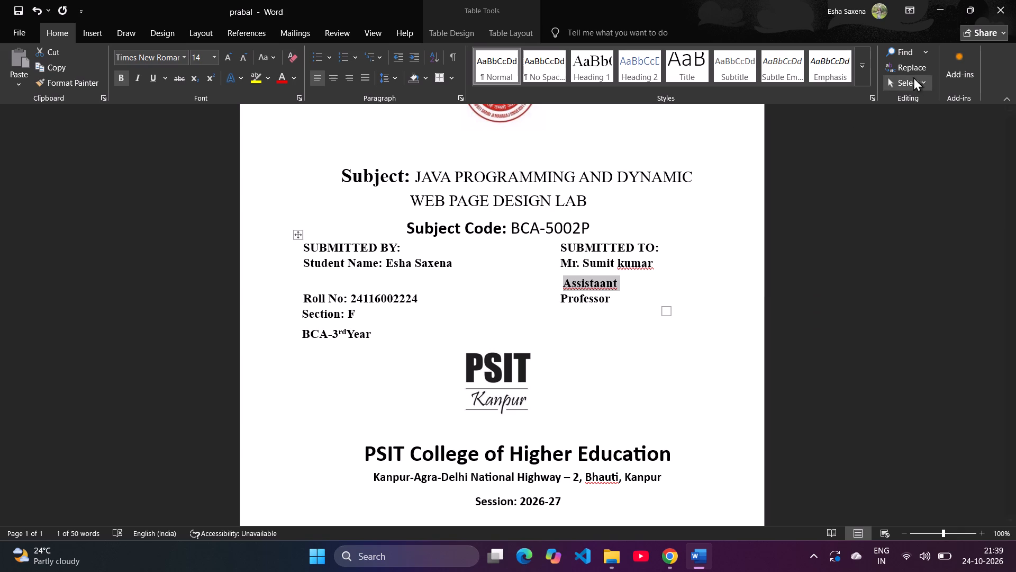
Run Spelling and Grammar on the misspelled word before Professor, correct it to Assistant and continue checking the rest of the document.
click(685, 31)
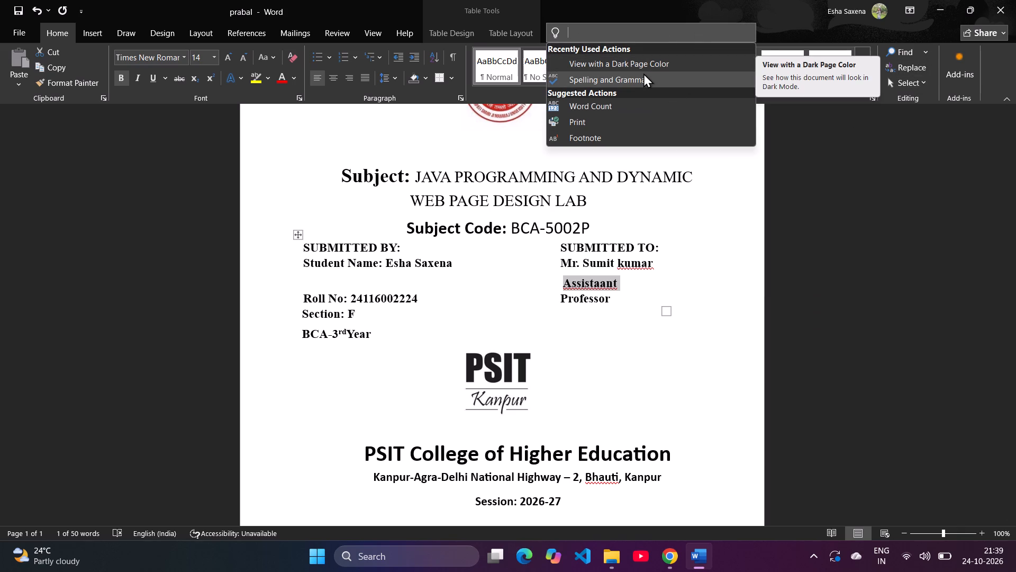
click(644, 74)
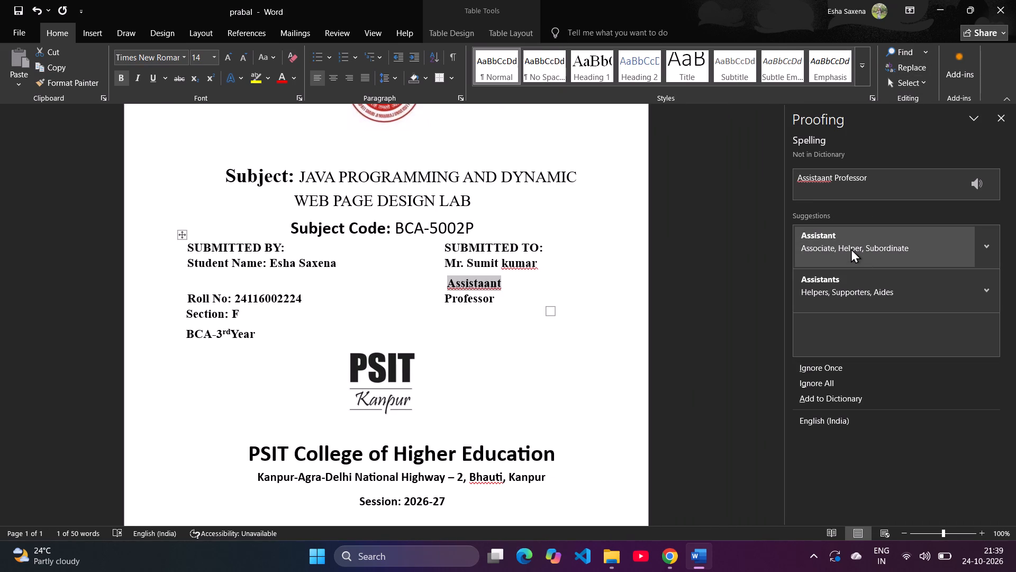
click(850, 244)
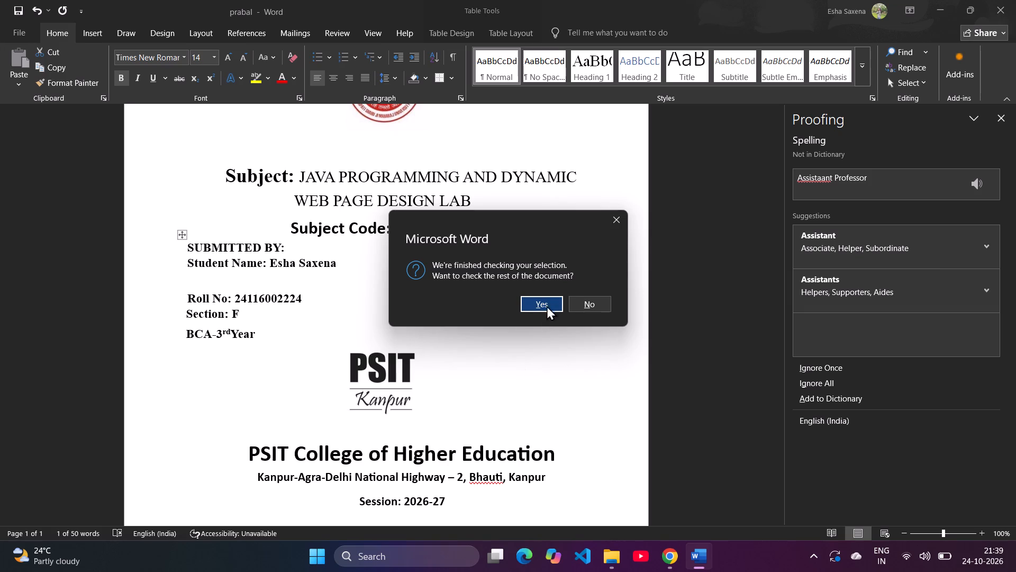
click(548, 301)
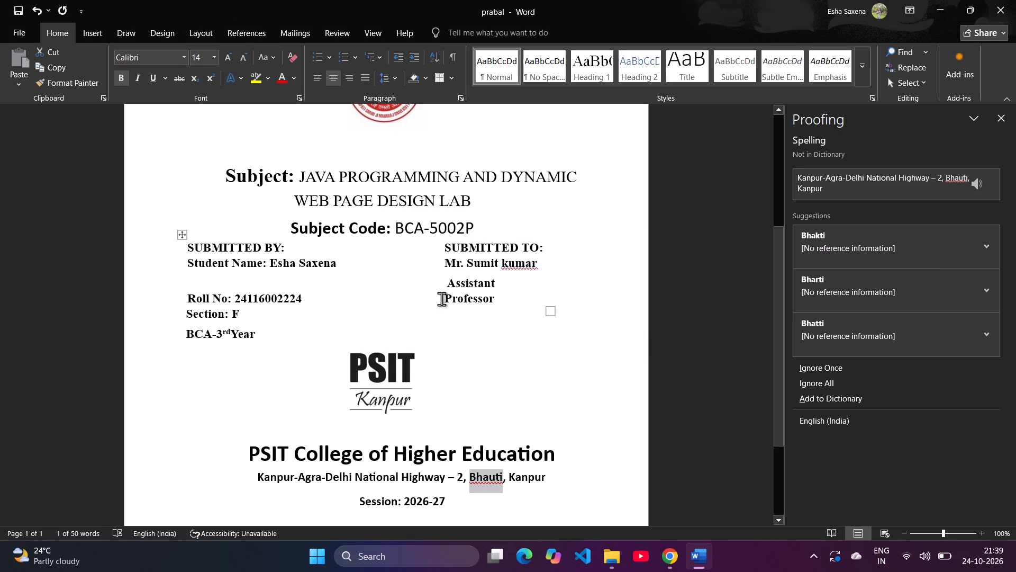
Remove the extra indent before Assistant so that Assistant Professor fits on one line under SUBMITTED TO.
click(441, 299)
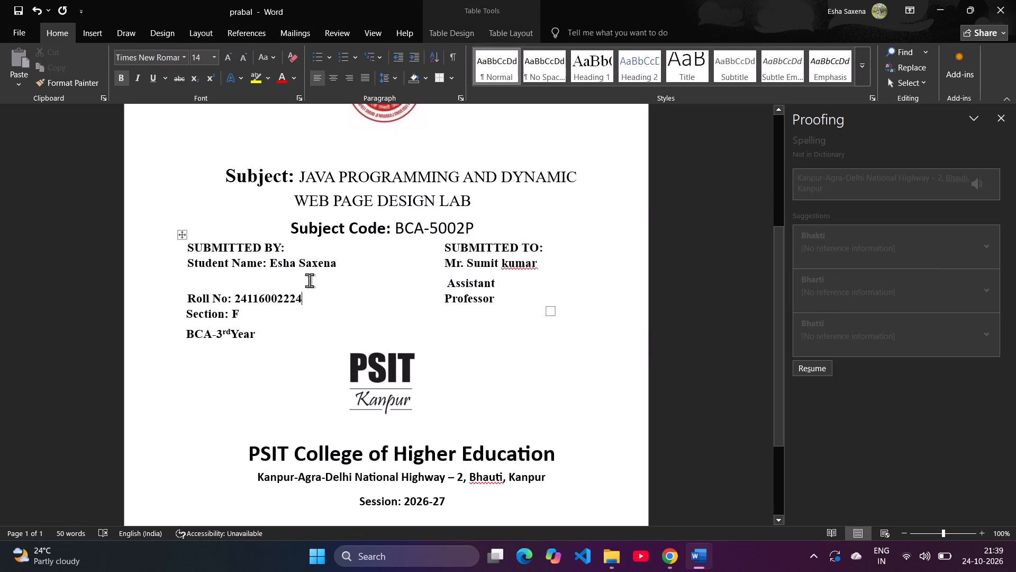
click(436, 286)
key(BackSpace)
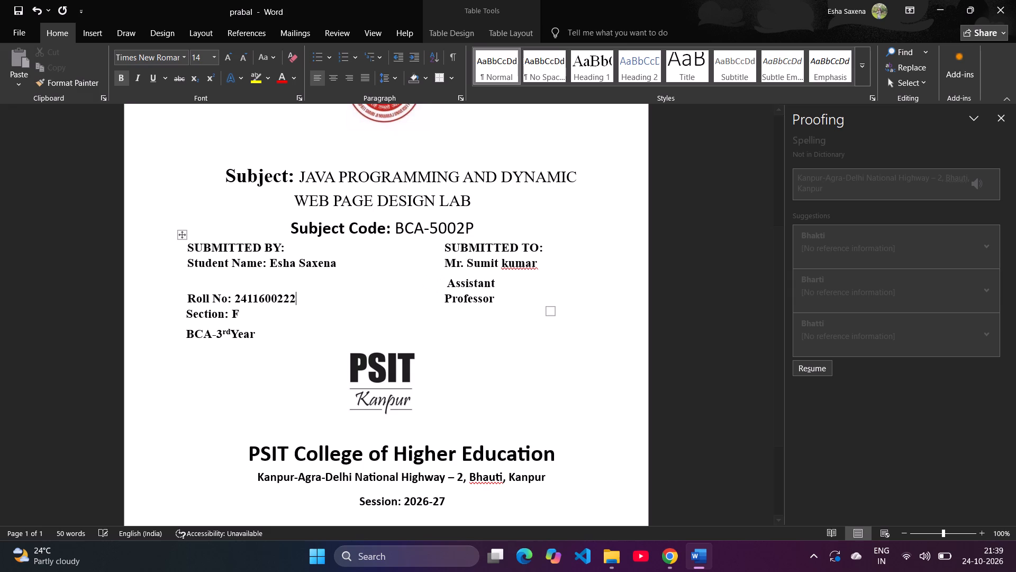
click(446, 280)
key(BackSpace)
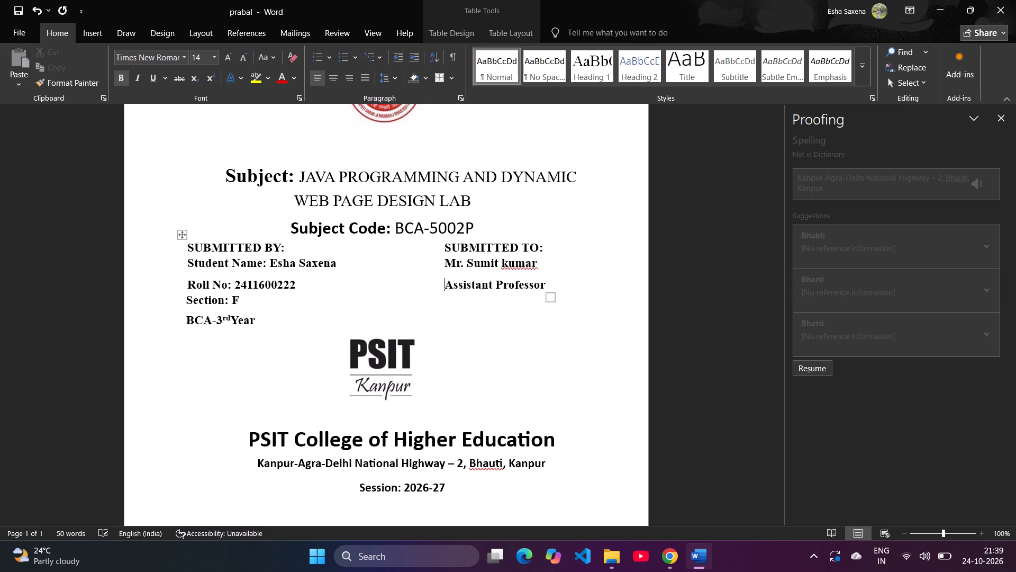
Capitalise the teacher's surname under SUBMITTED TO with the spelling suggestion Kumar, and close the proofing pane.
click(512, 263)
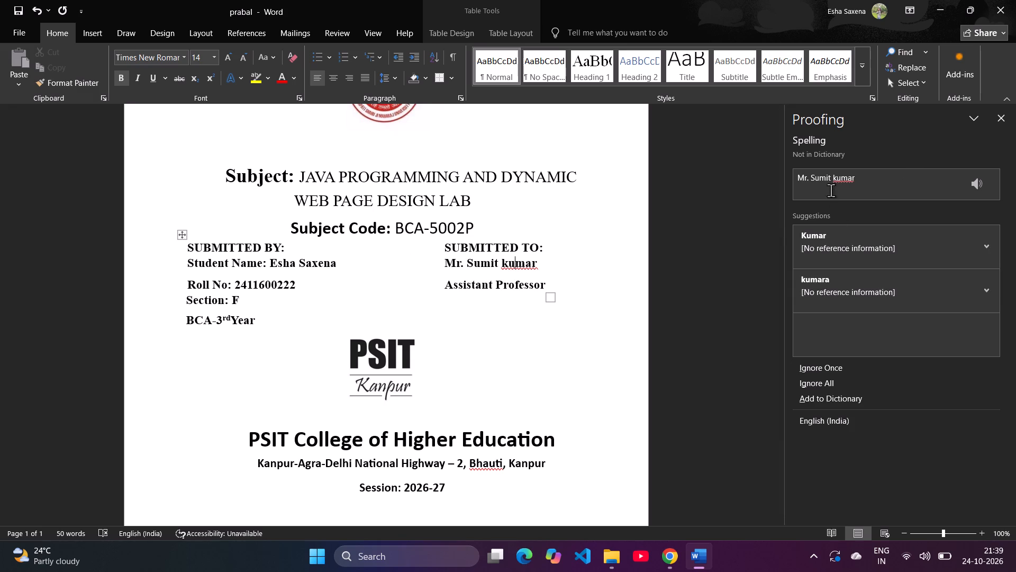
click(831, 184)
click(823, 230)
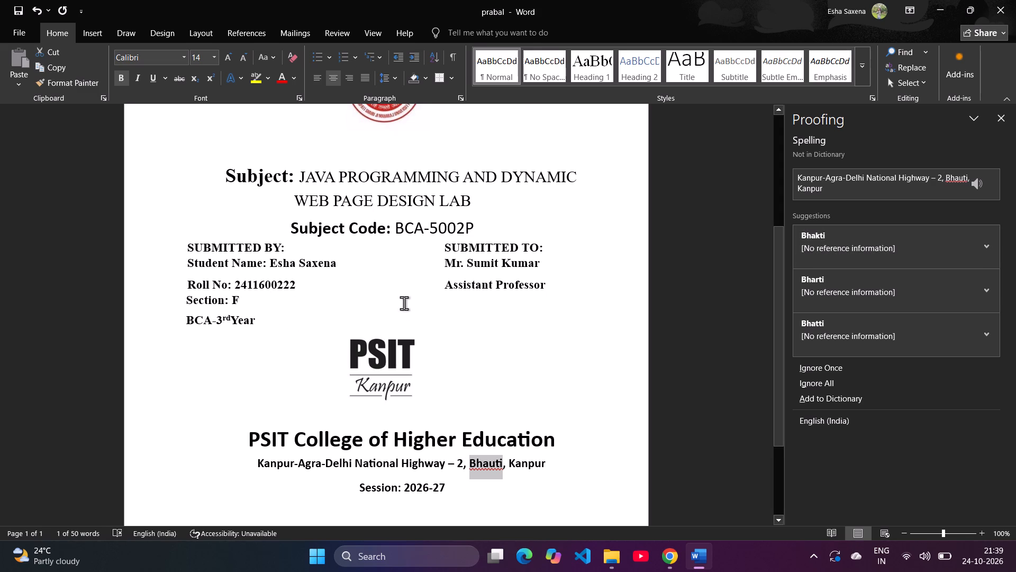
scroll(400, 299, down, 1)
scroll(401, 297, up, 1)
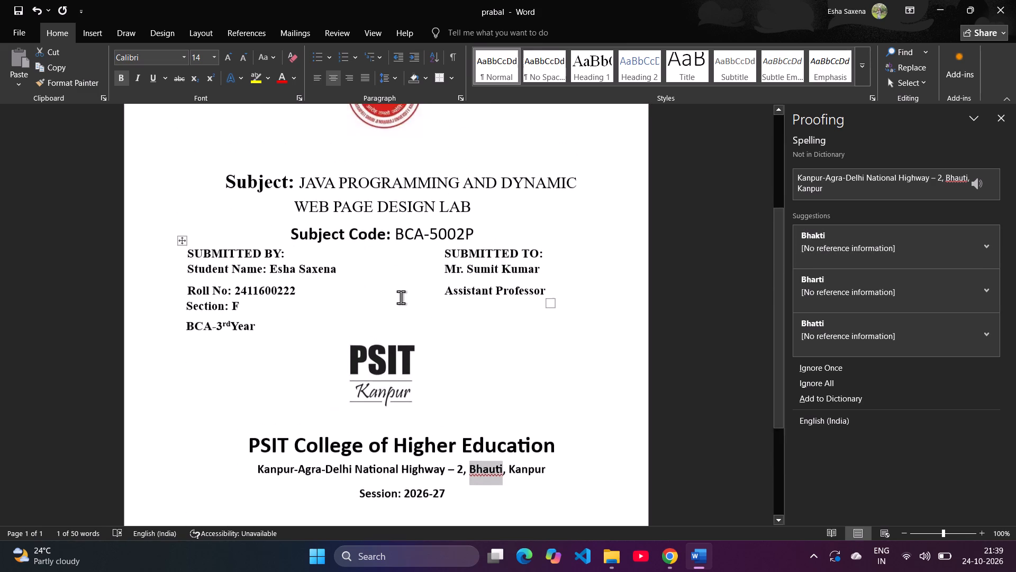
scroll(401, 297, up, 1)
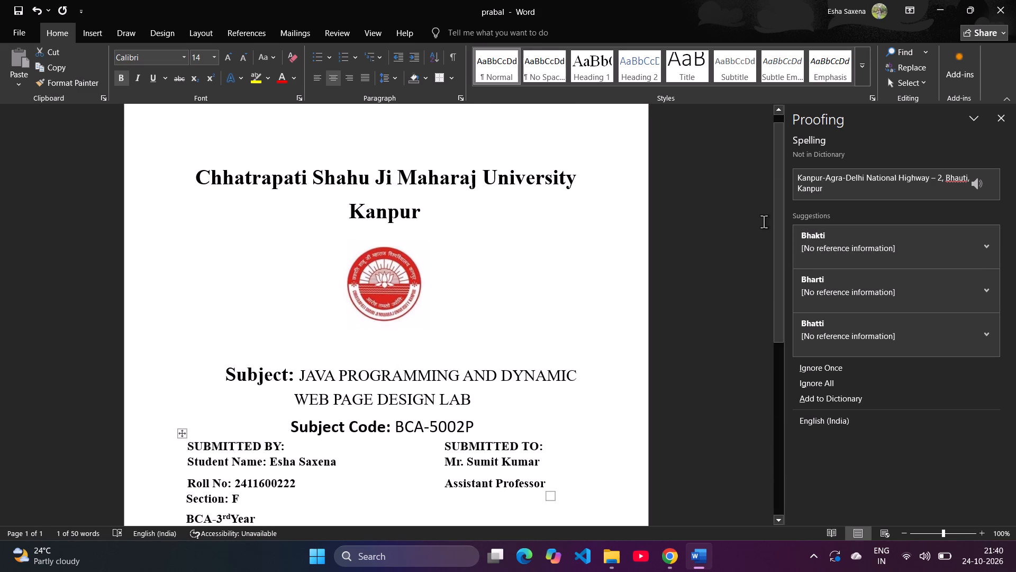
click(718, 0)
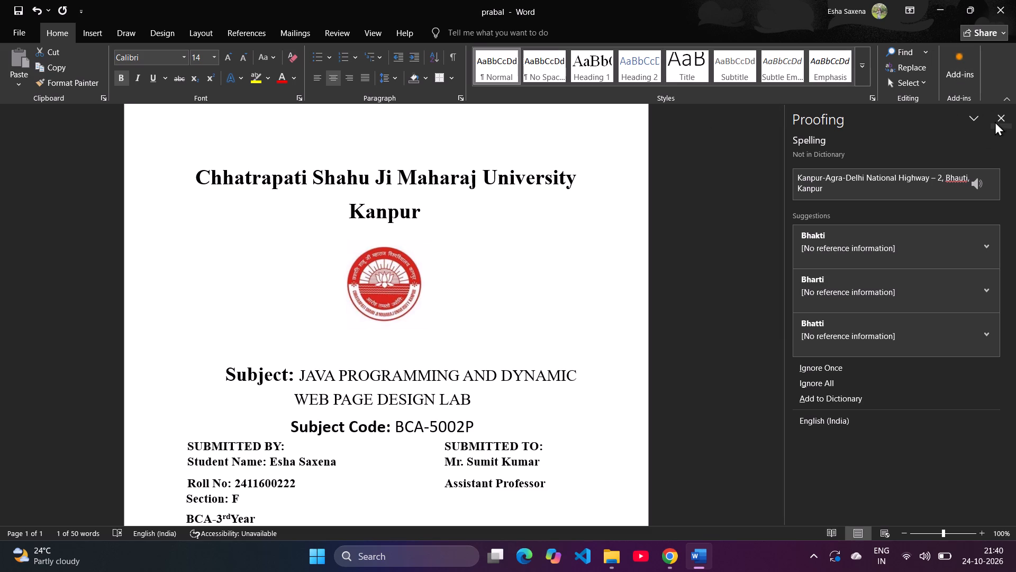
click(1002, 115)
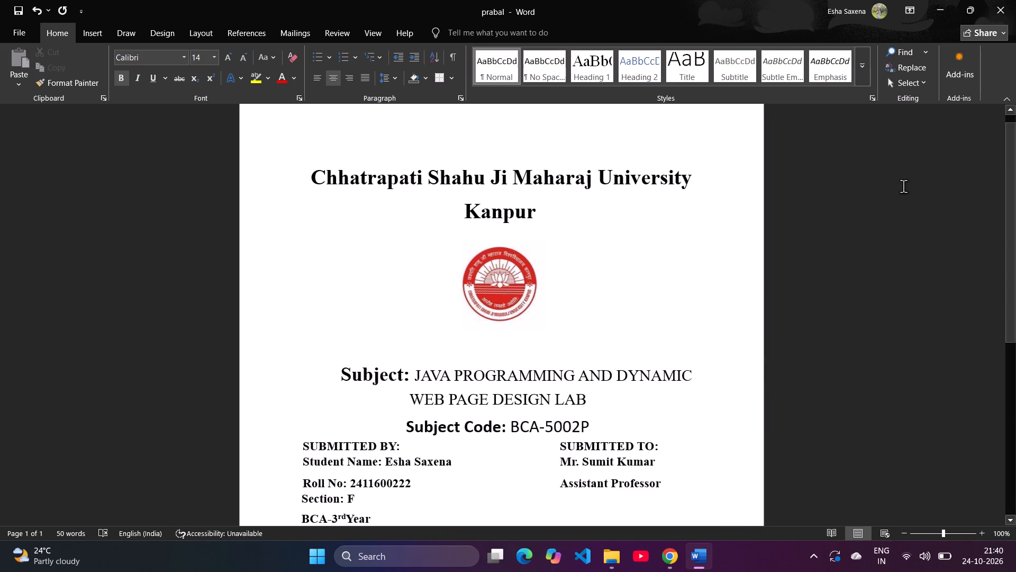
Spell-check the word Bhauti in the college address line, ignore all its occurrences and complete the check for the whole document.
scroll(855, 218, down, 1)
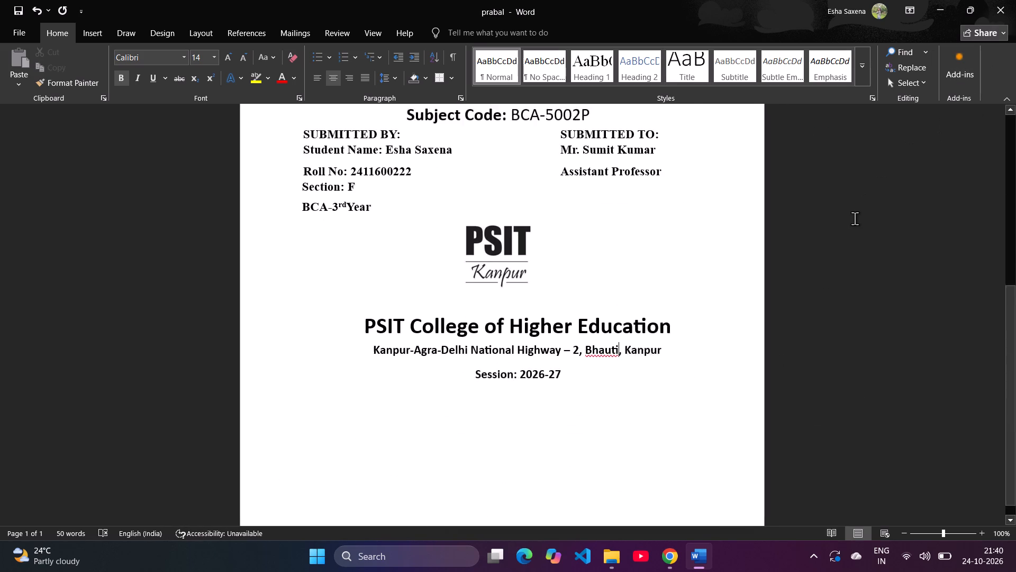
scroll(855, 218, down, 1)
double_click(610, 329)
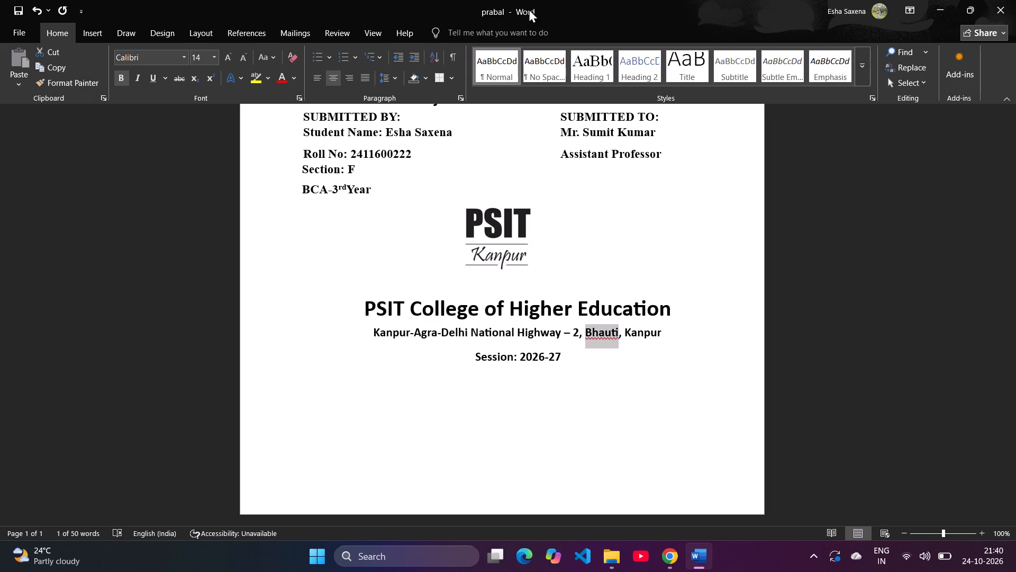
click(523, 29)
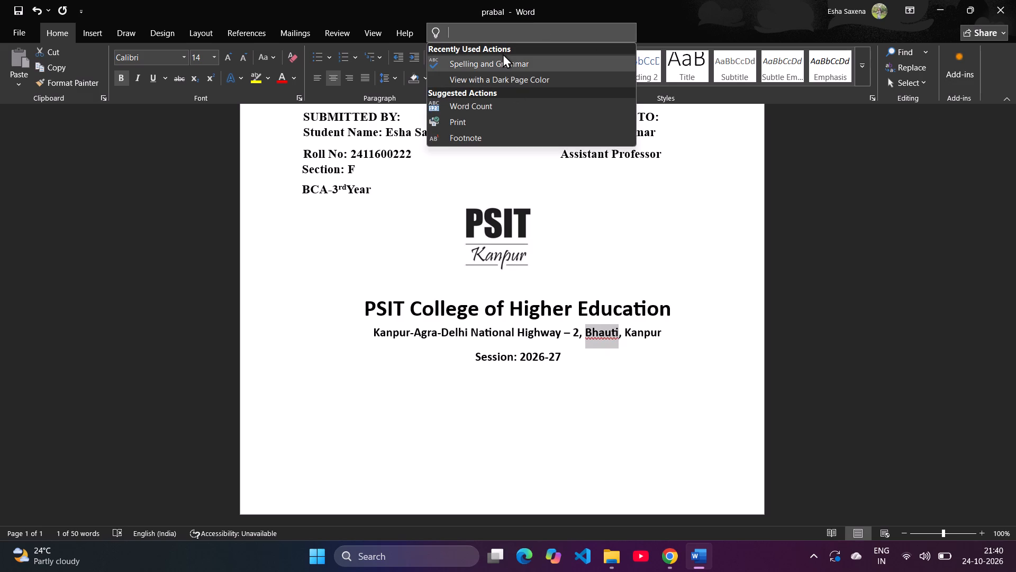
click(501, 58)
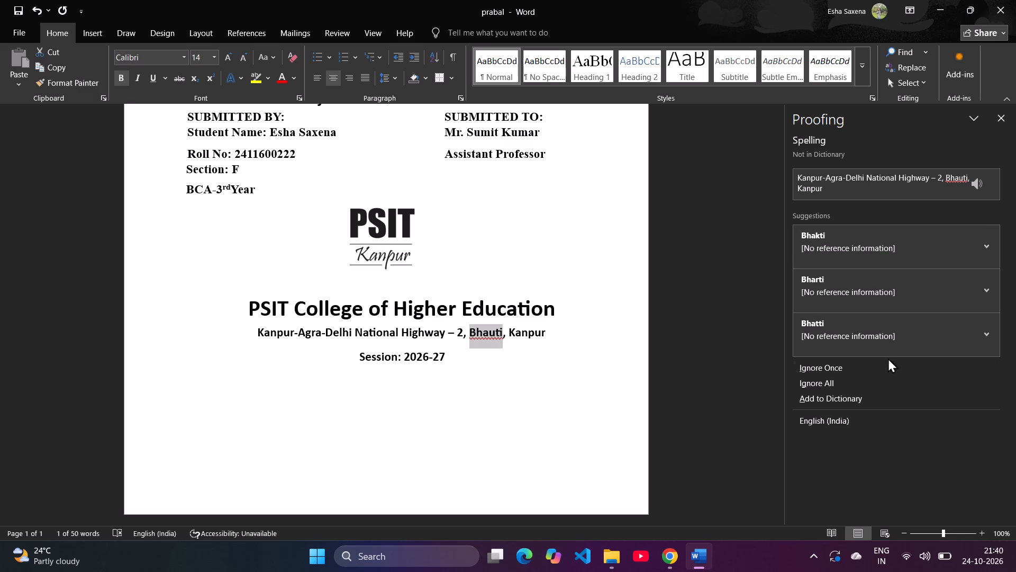
click(836, 380)
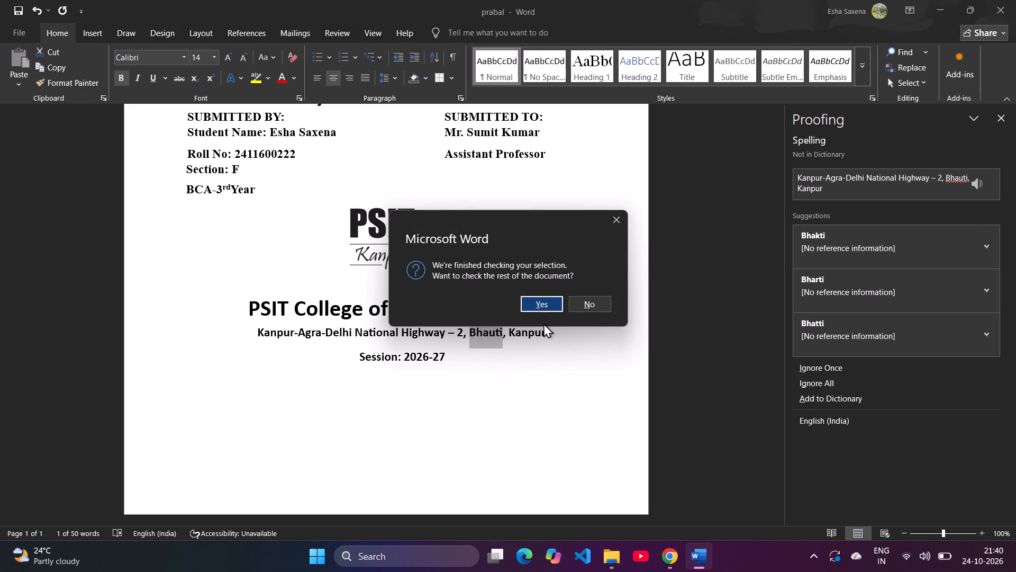
click(532, 300)
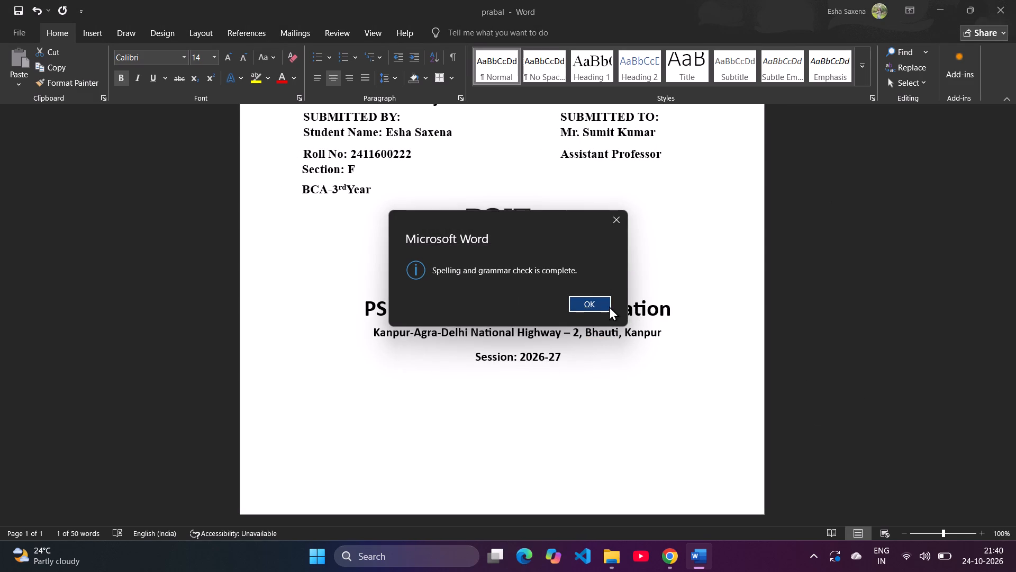
click(609, 306)
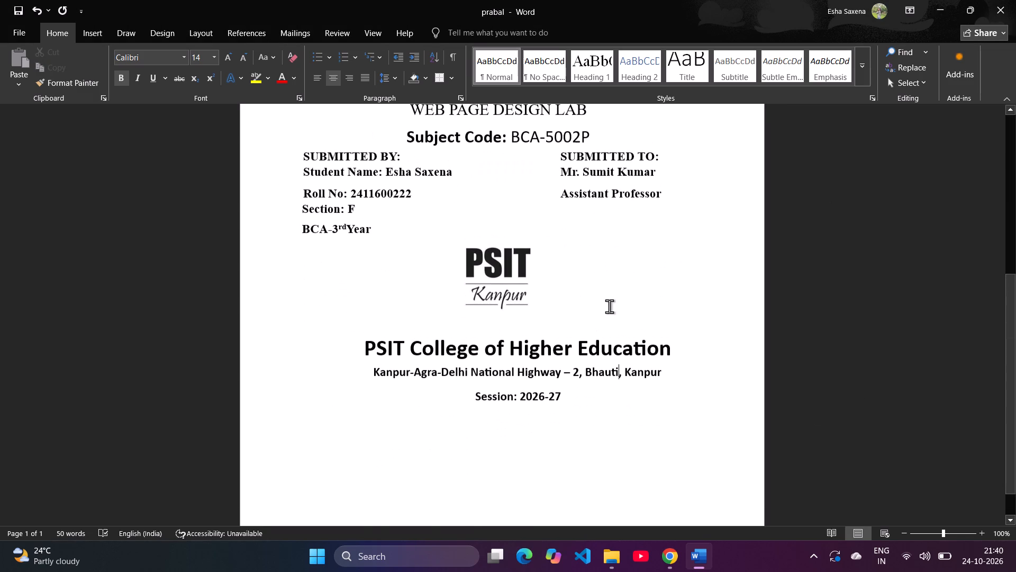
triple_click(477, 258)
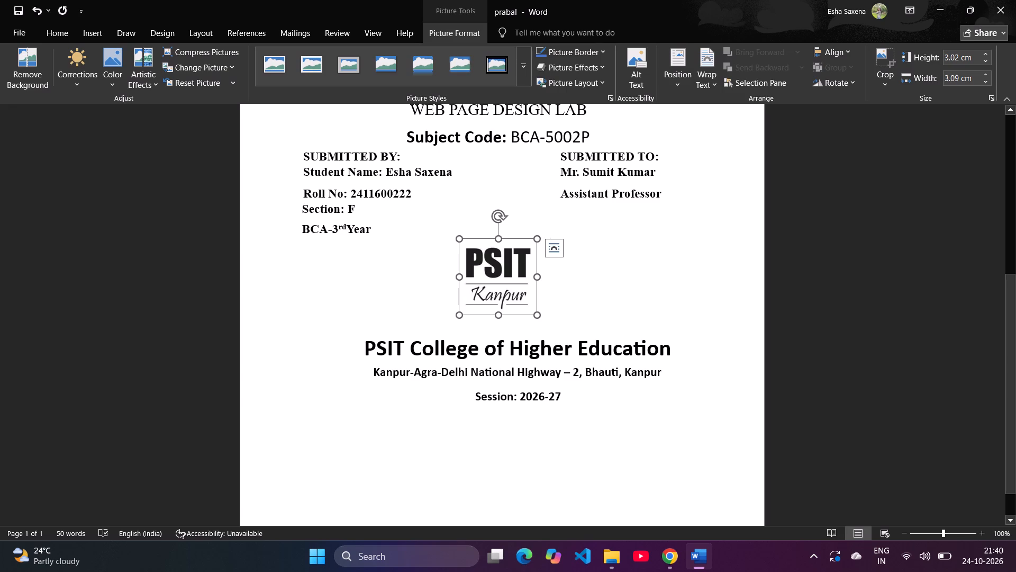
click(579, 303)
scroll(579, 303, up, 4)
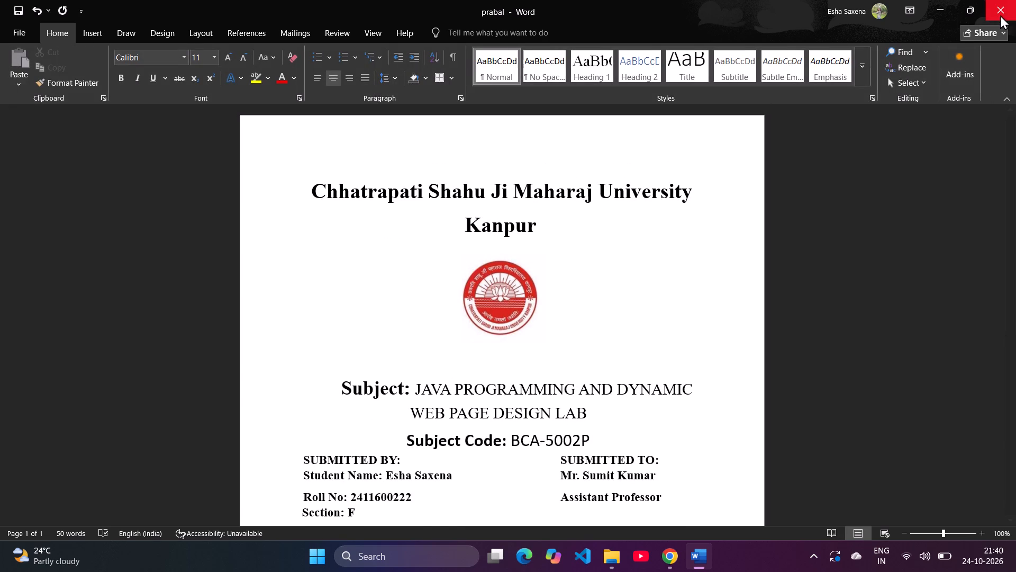
Close the document and save its changes to Downloads as a Word document, entering the file name Front.
click(1000, 12)
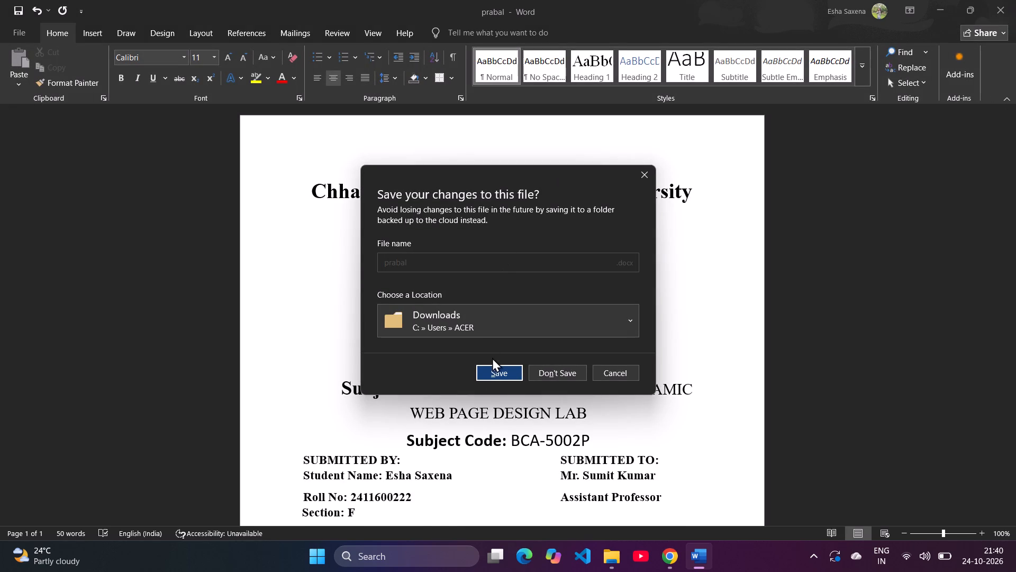
click(488, 374)
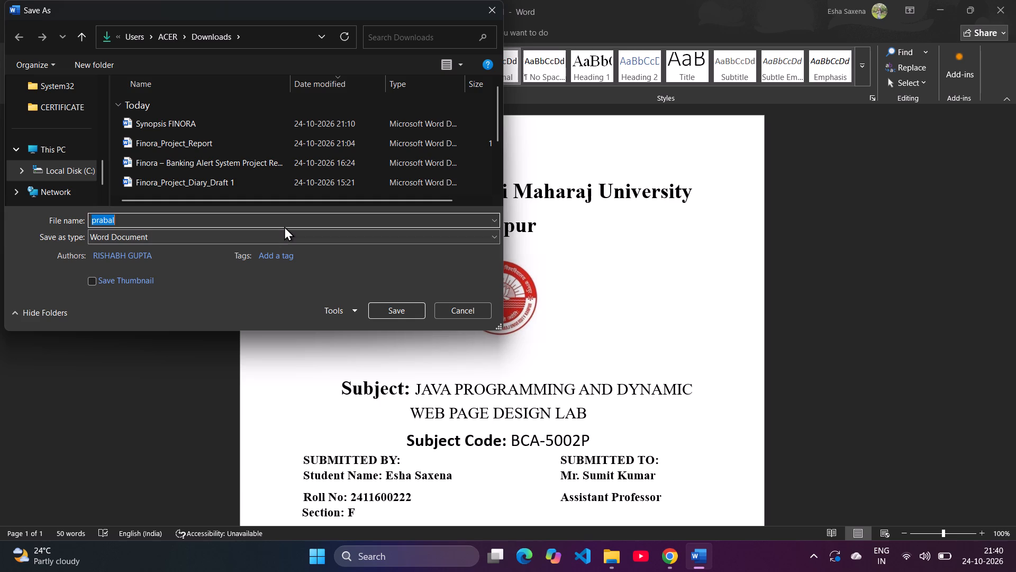
key(BackSpace)
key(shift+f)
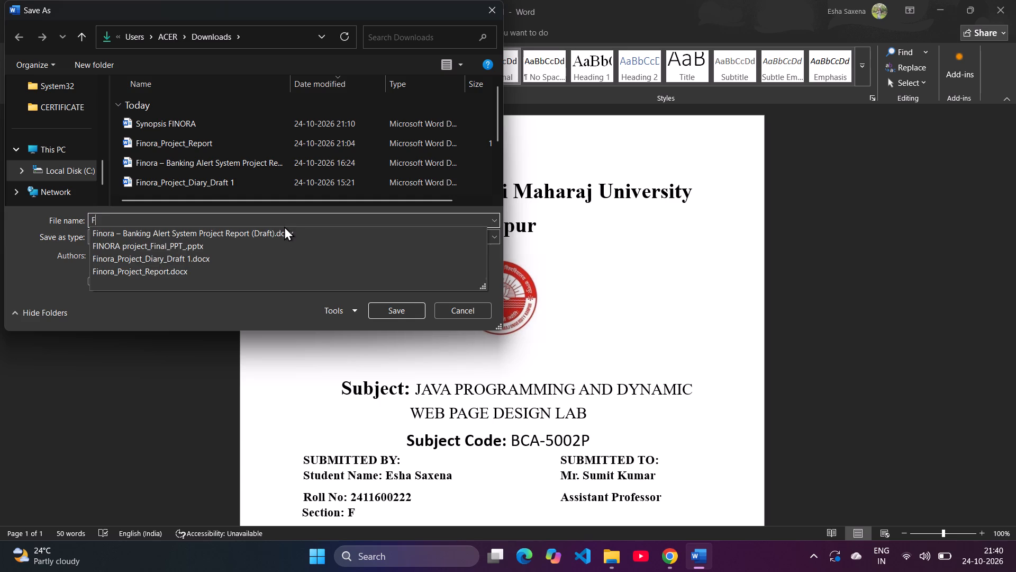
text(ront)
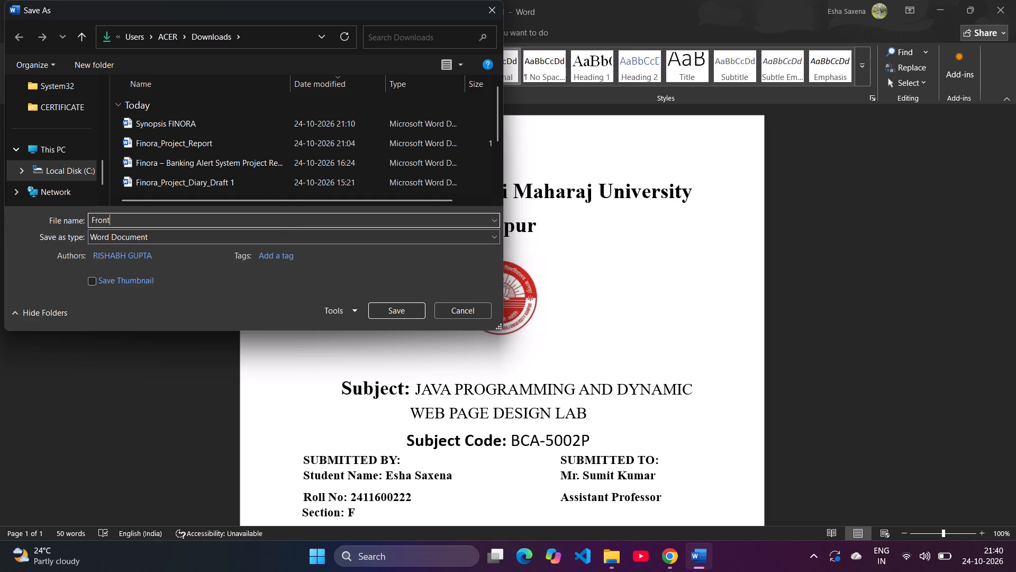
Complete the file name as Front Page Java, set the file type to PDF, and save it in Downloads.
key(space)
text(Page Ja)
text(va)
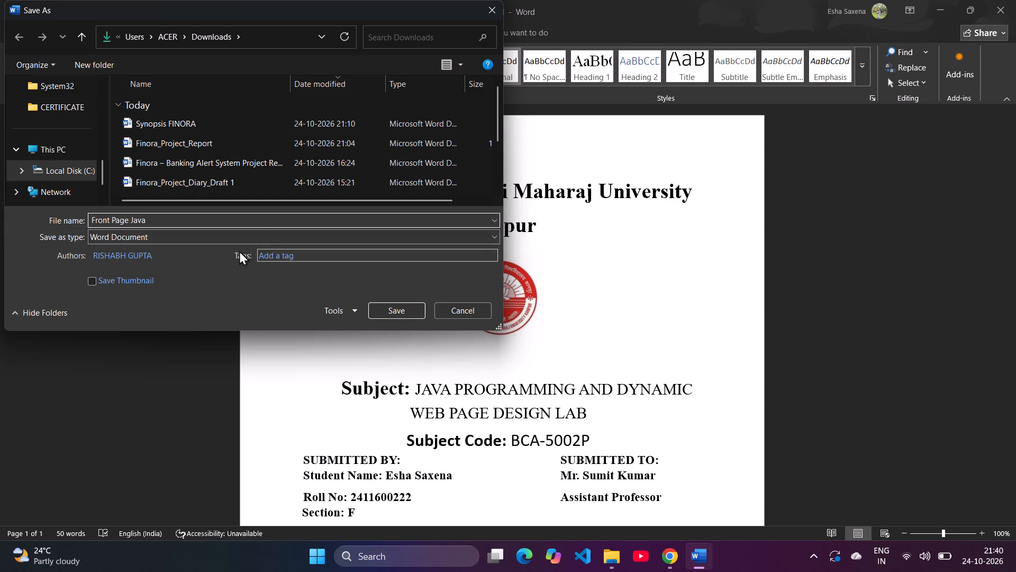
click(170, 236)
click(129, 310)
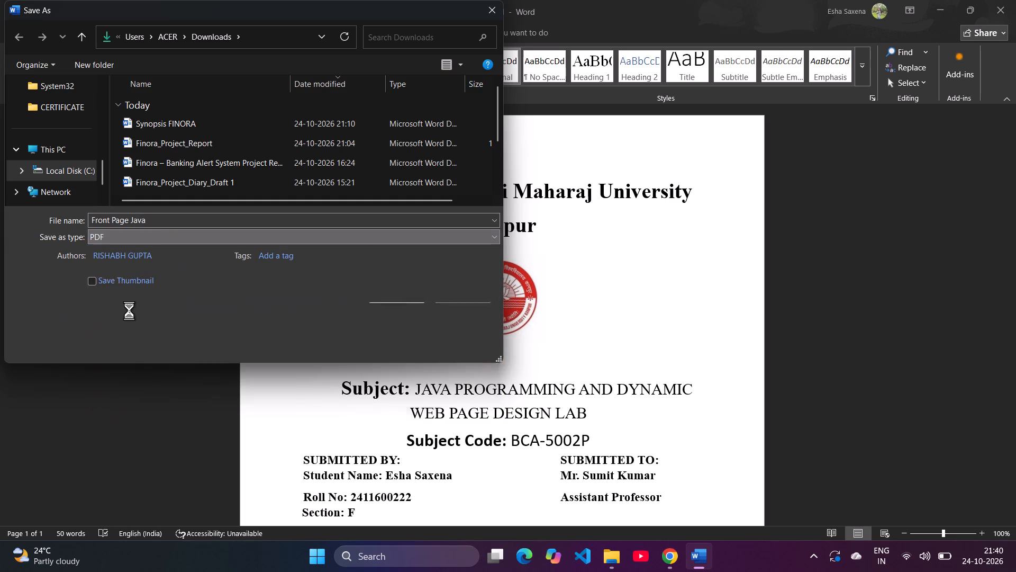
click(376, 339)
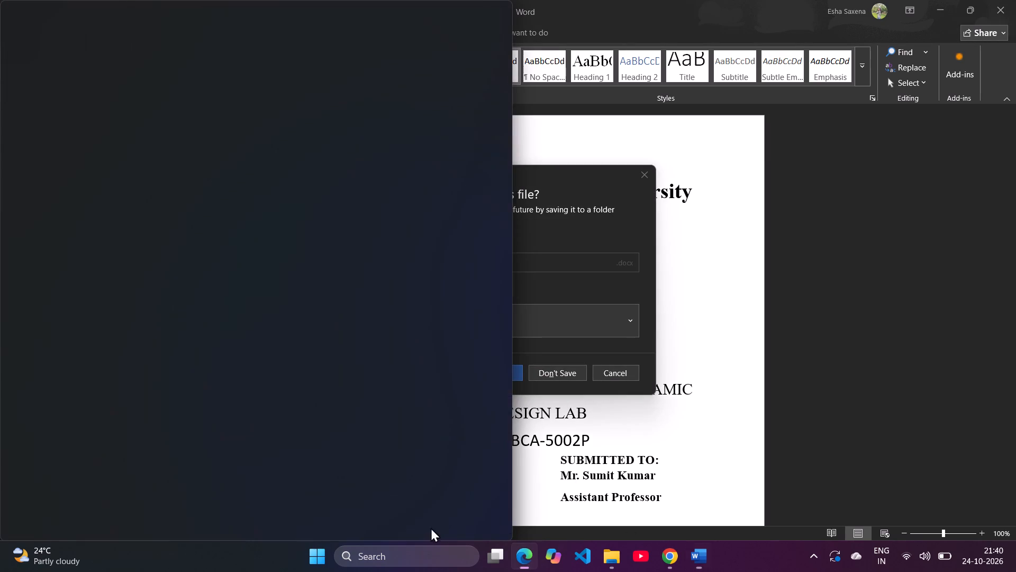
Search Windows for the WhatsApp app to switch to it.
click(412, 558)
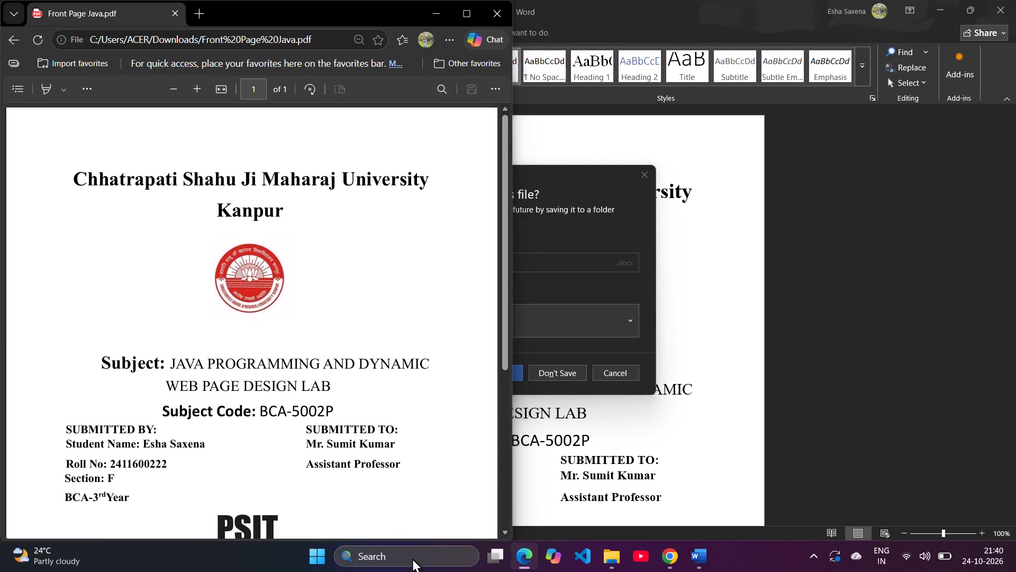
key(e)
key(BackSpace)
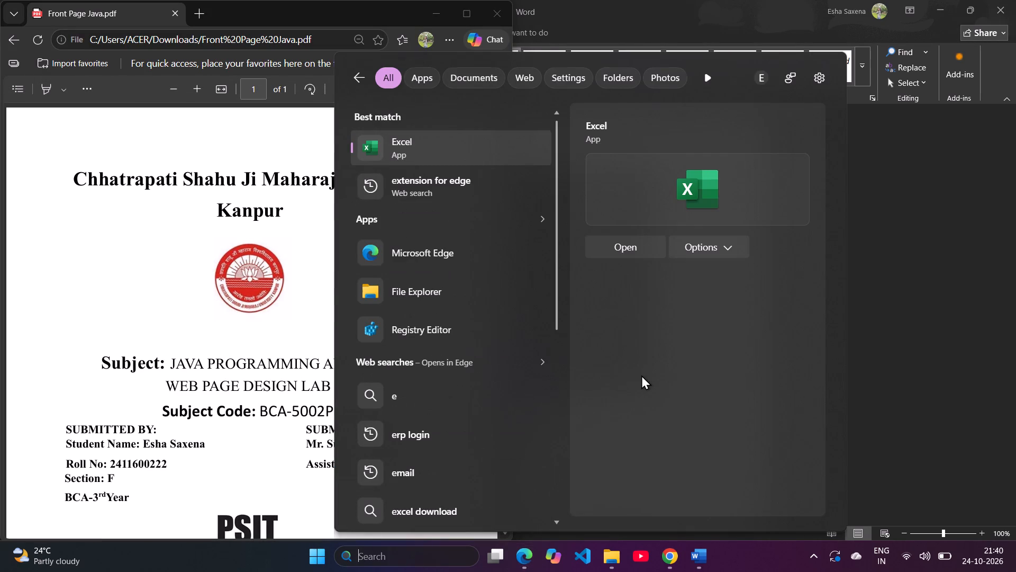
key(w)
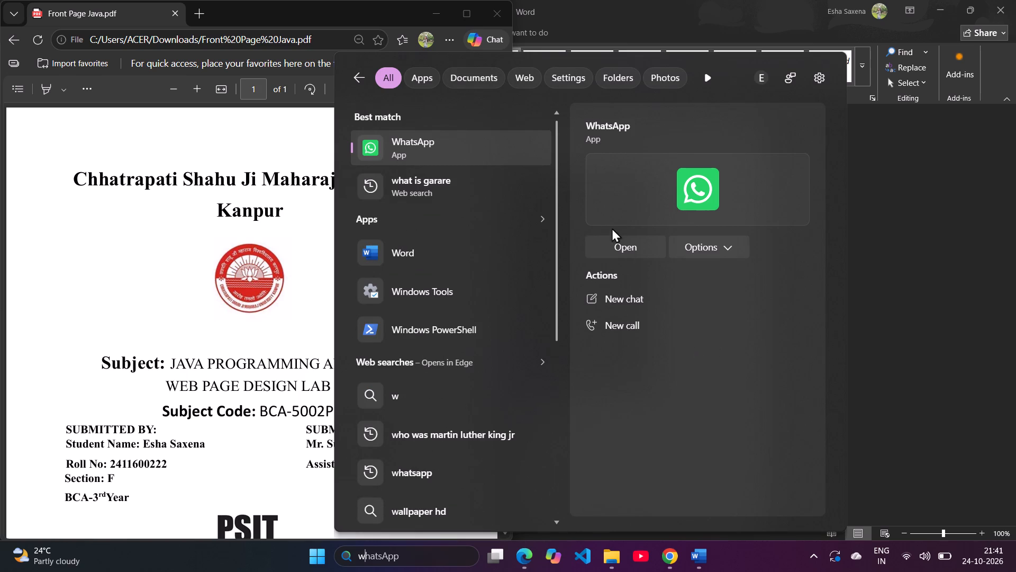
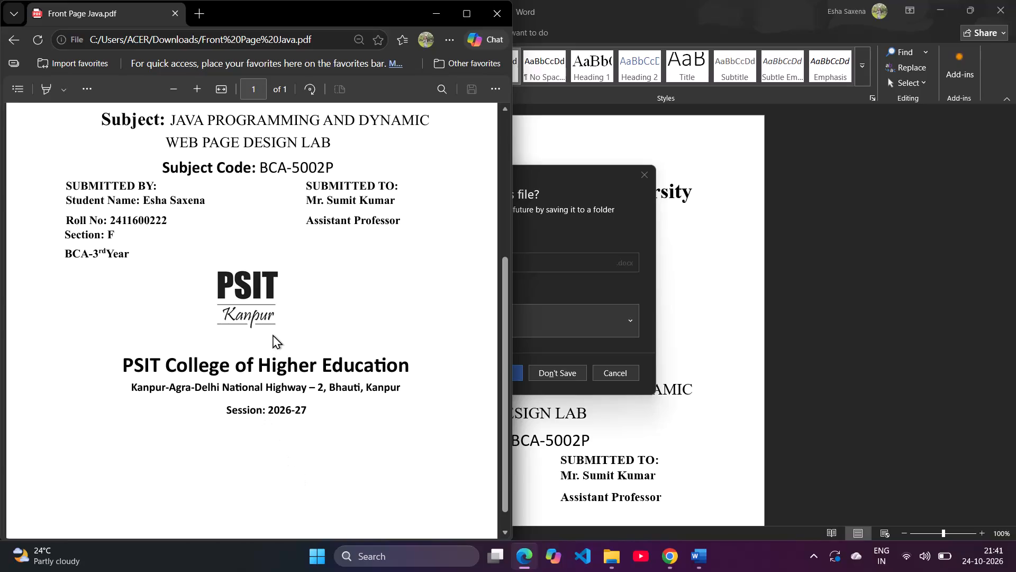
Close the browser window showing the exported Front Page Java PDF.
click(272, 306)
click(505, 13)
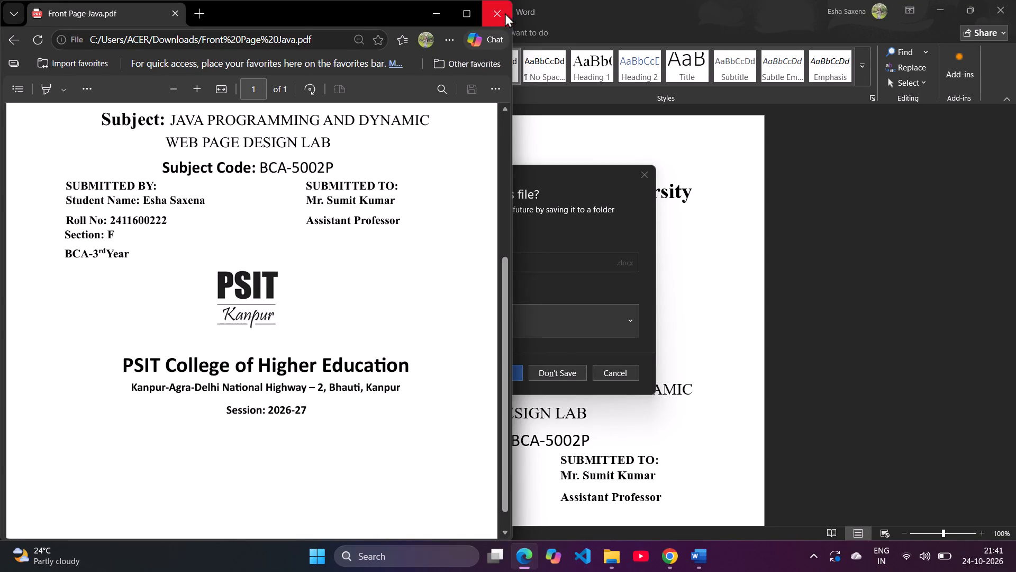
Close the Word cover page document without saving its changes.
click(550, 368)
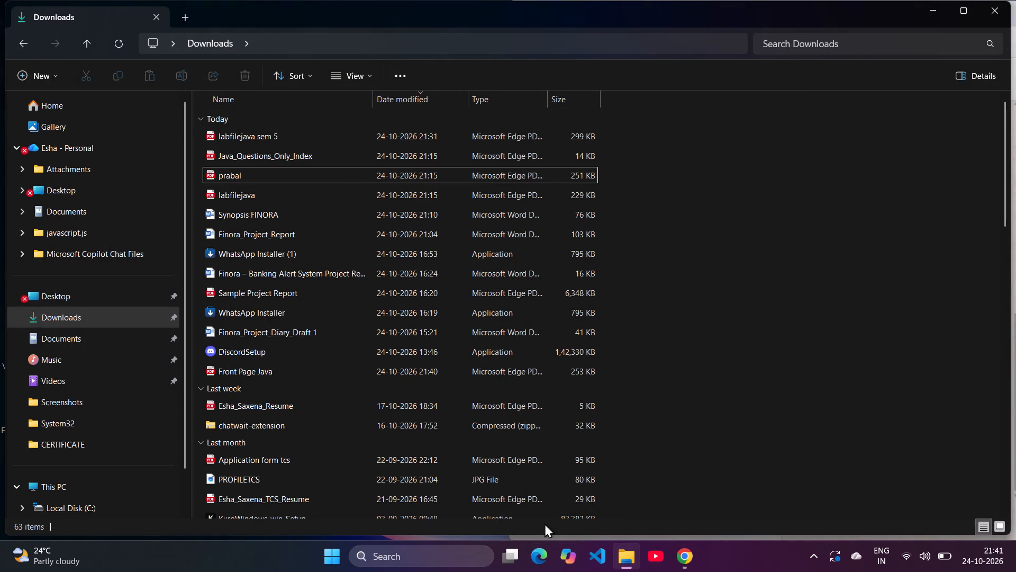
Open the recent prabal PDF in Word, check the student details on its cover page, and close it.
click(459, 560)
key(m)
click(503, 150)
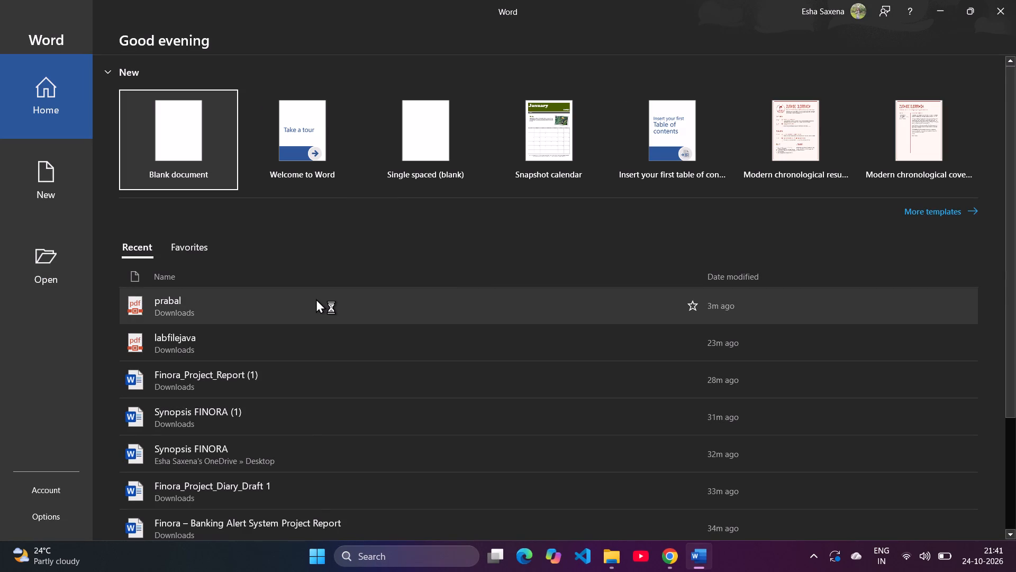
click(316, 299)
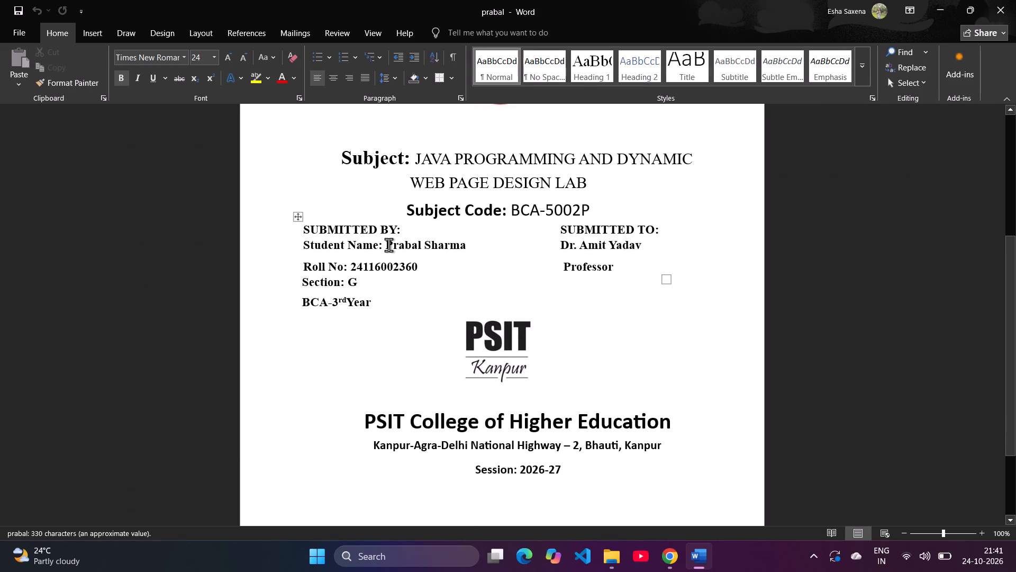
double_click(388, 245)
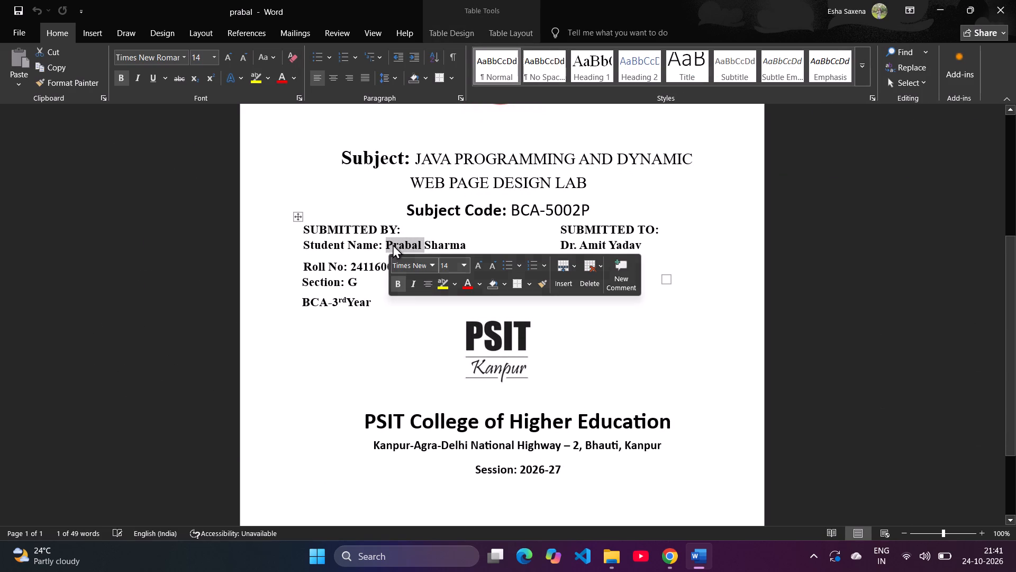
triple_click(468, 242)
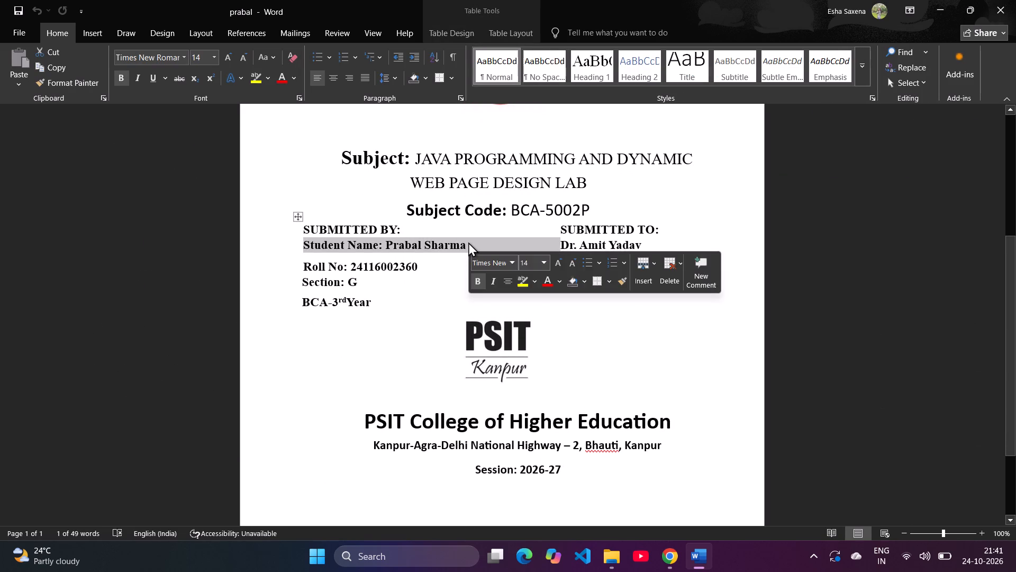
click(468, 242)
click(1015, 0)
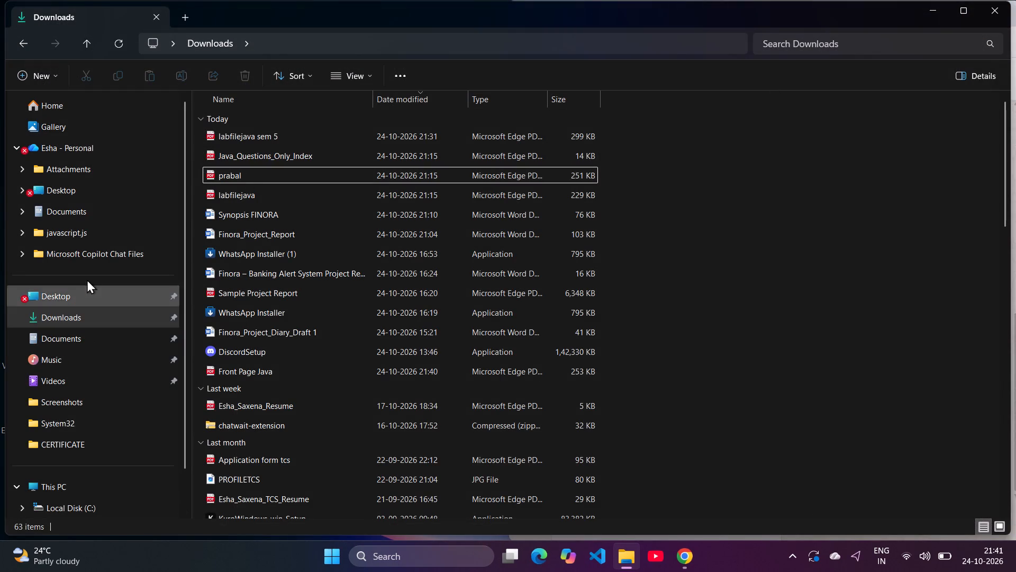
Open the Front Page Java PDF from the Downloads folder with Word, for this one time only.
click(90, 213)
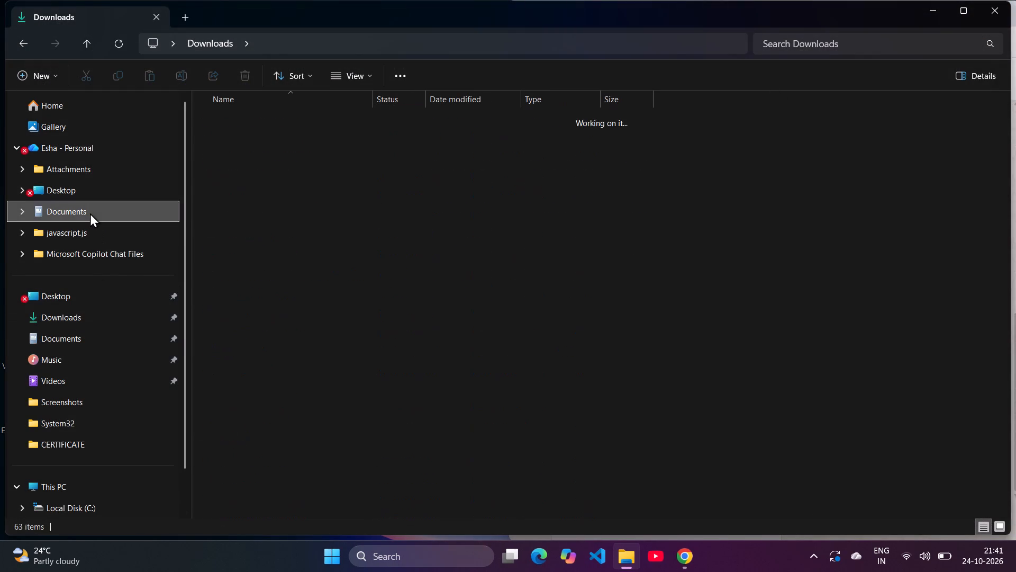
click(79, 312)
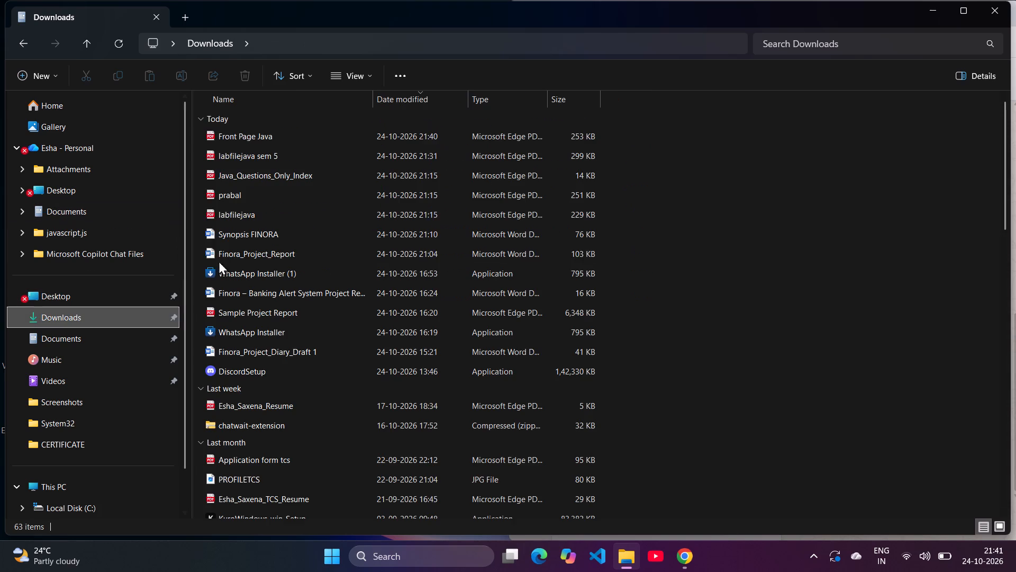
scroll(287, 135, up, 4)
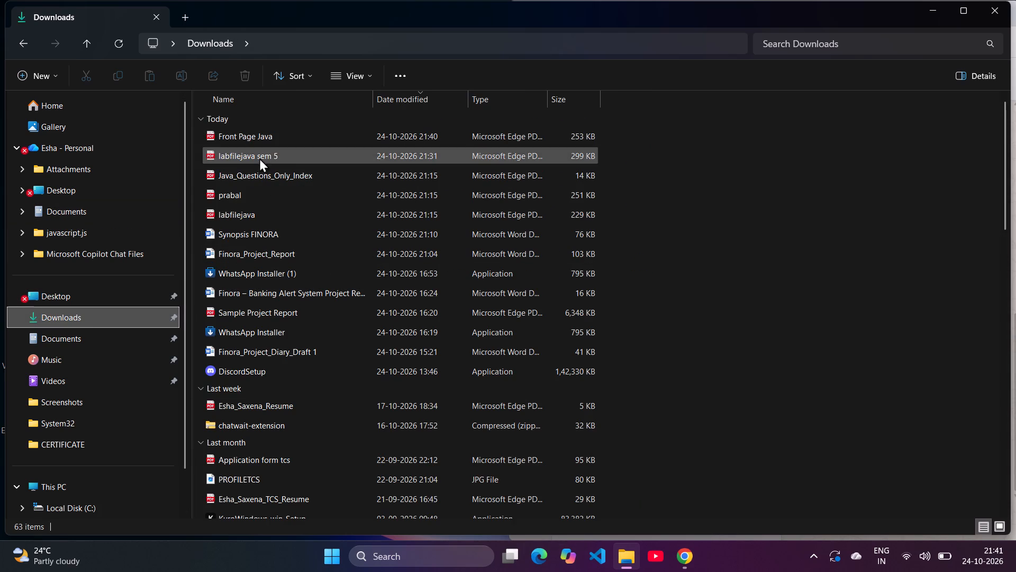
click(239, 135)
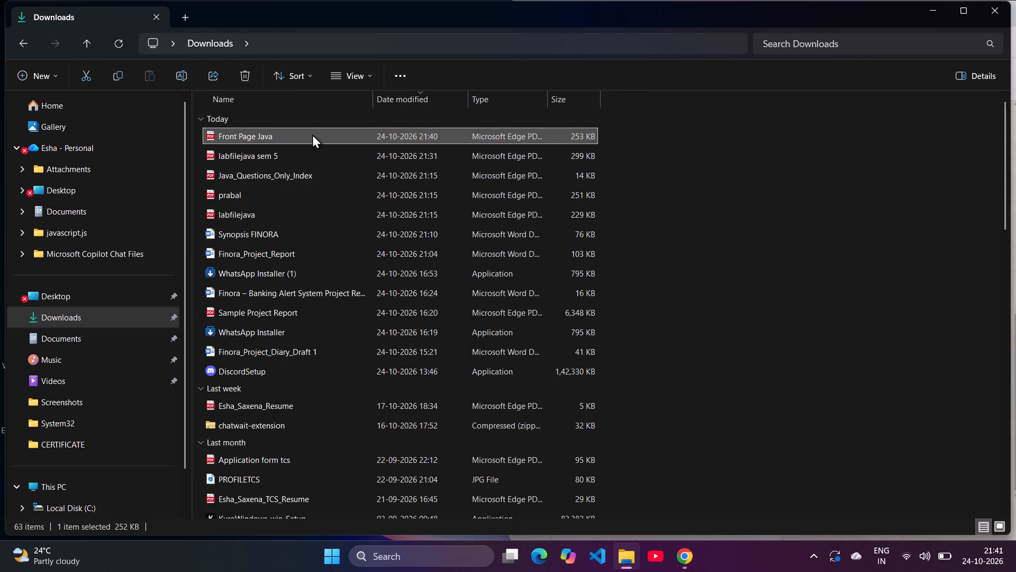
right_click(312, 134)
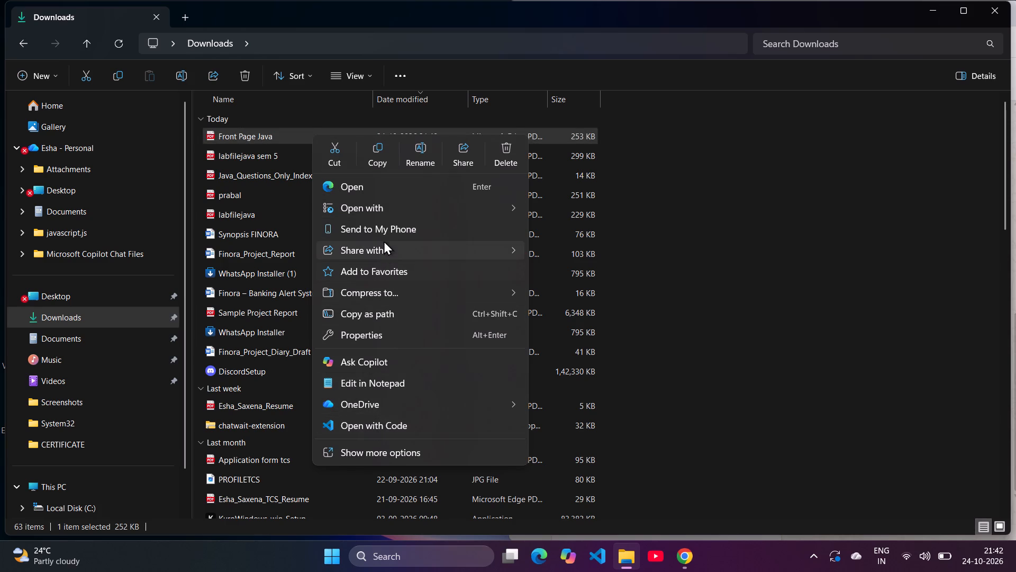
click(378, 207)
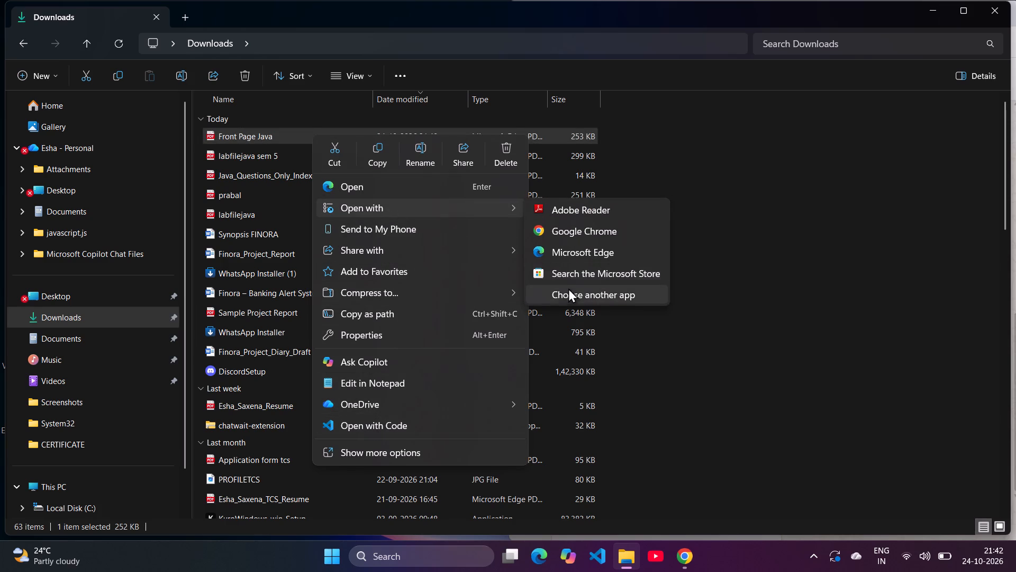
click(569, 291)
scroll(513, 427, down, 3)
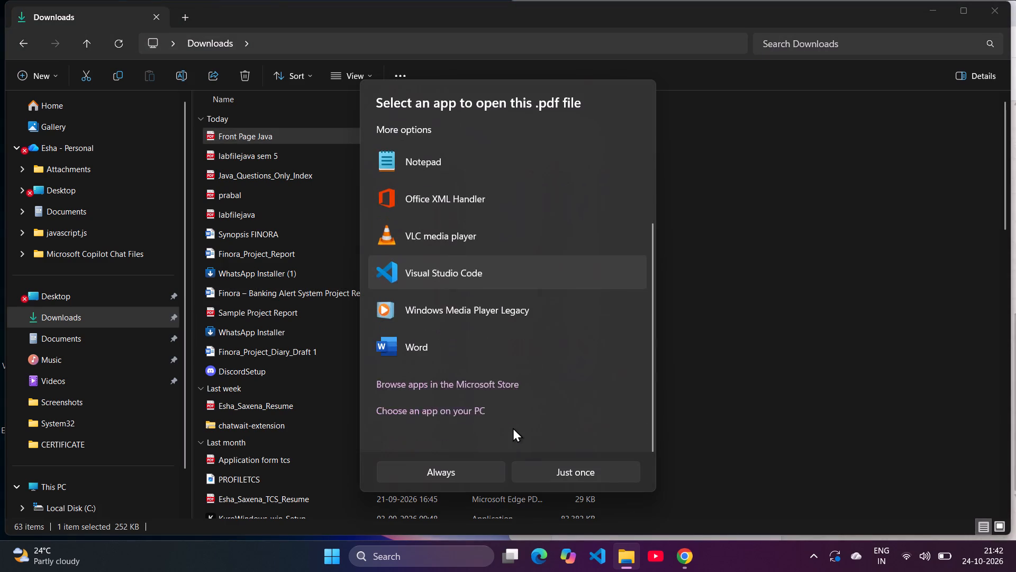
click(442, 344)
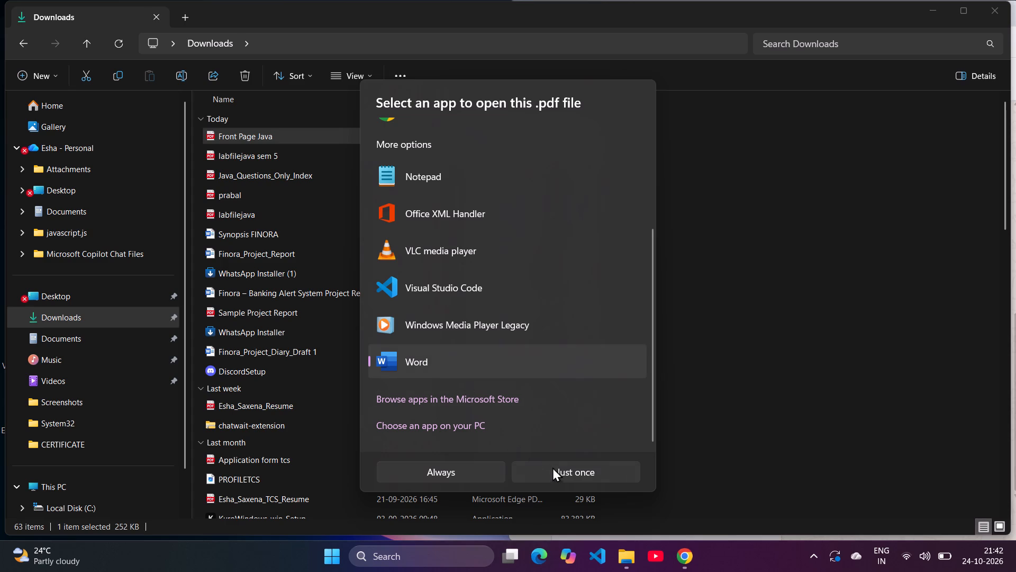
click(555, 469)
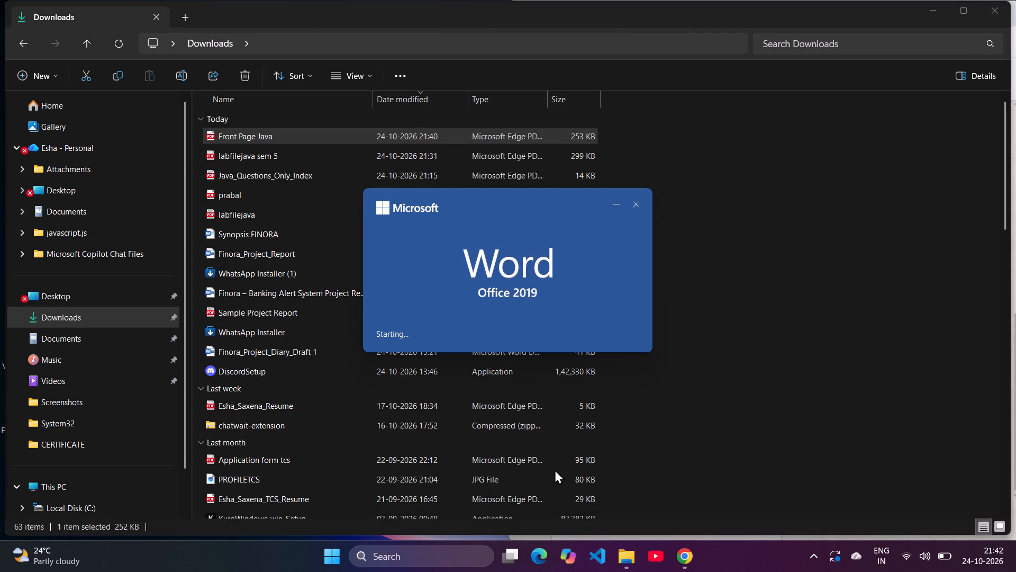
Cut the PSIT Kanpur logo picture from between the BCA-3rd Year line and the college name.
scroll(637, 455, down, 1)
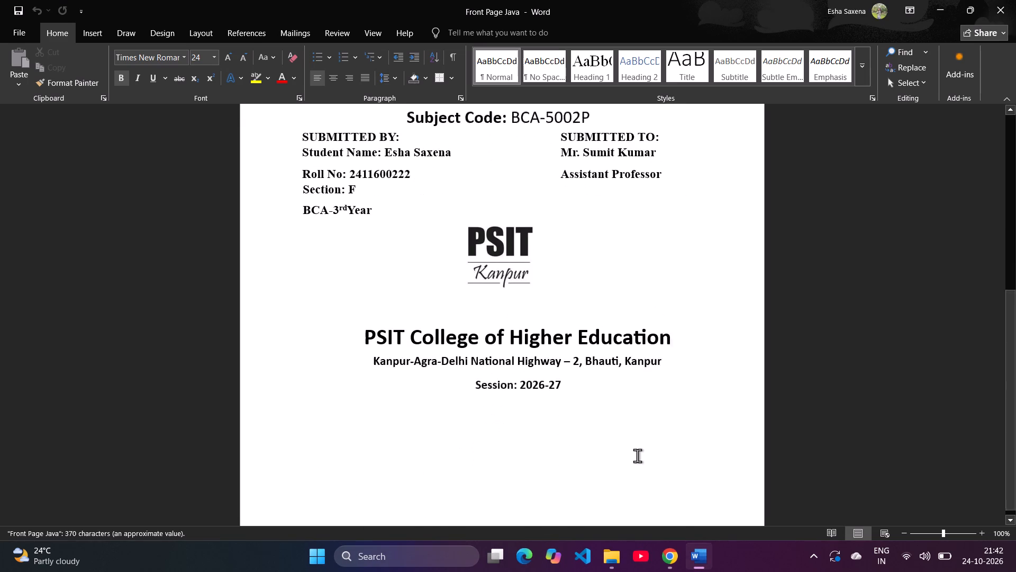
scroll(637, 455, down, 1)
double_click(502, 226)
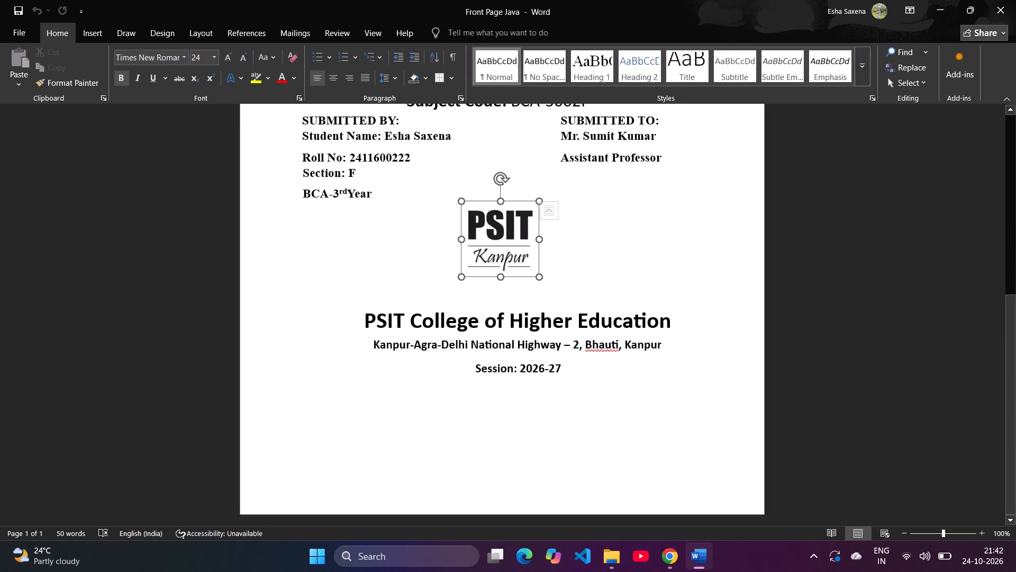
right_click(502, 226)
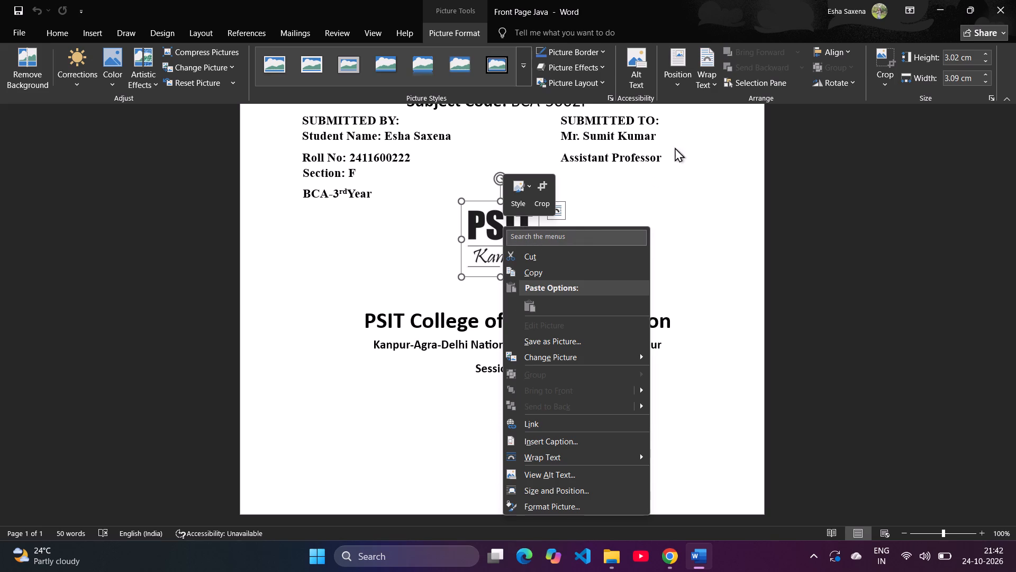
click(425, 277)
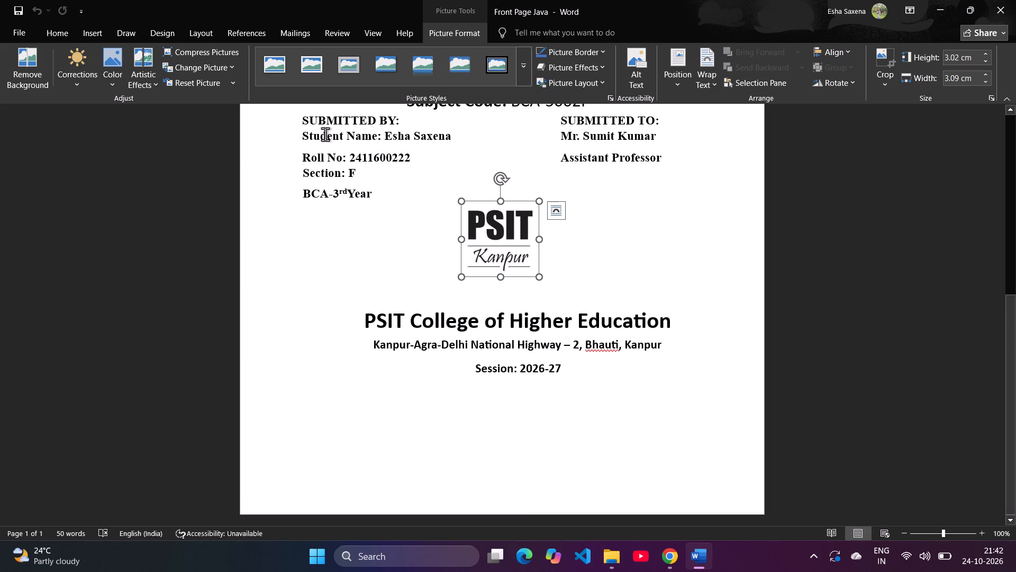
right_click(469, 241)
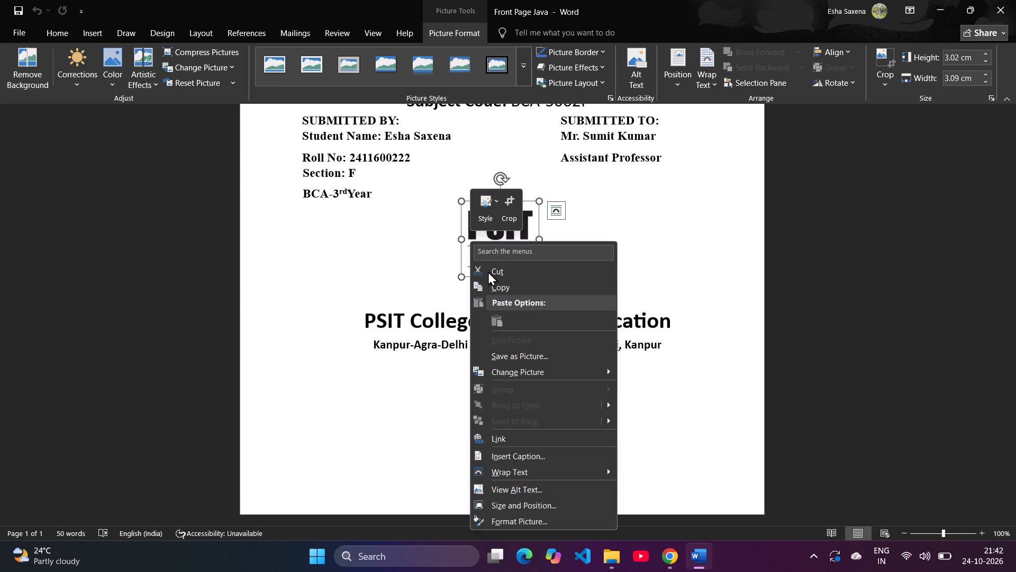
click(488, 269)
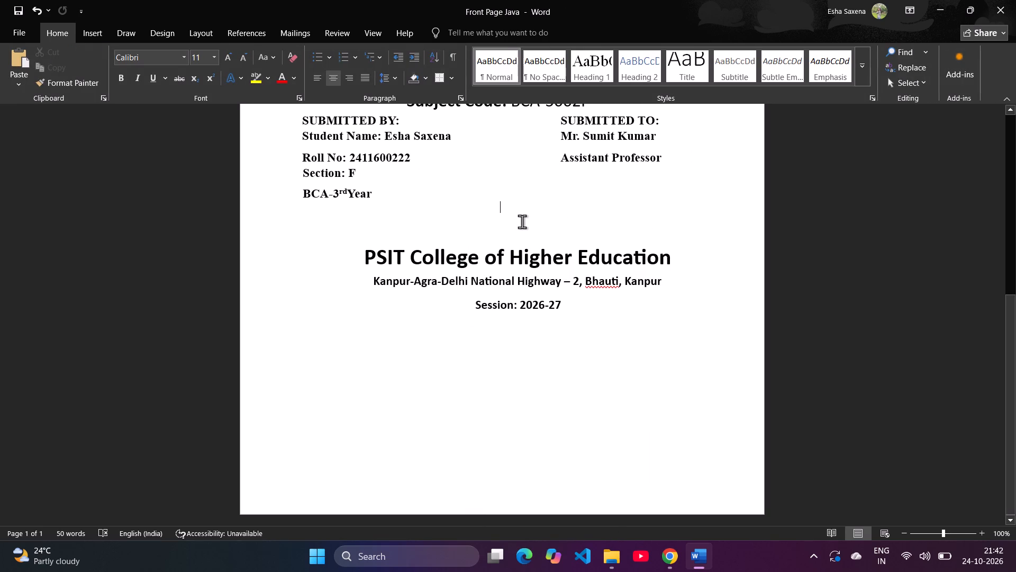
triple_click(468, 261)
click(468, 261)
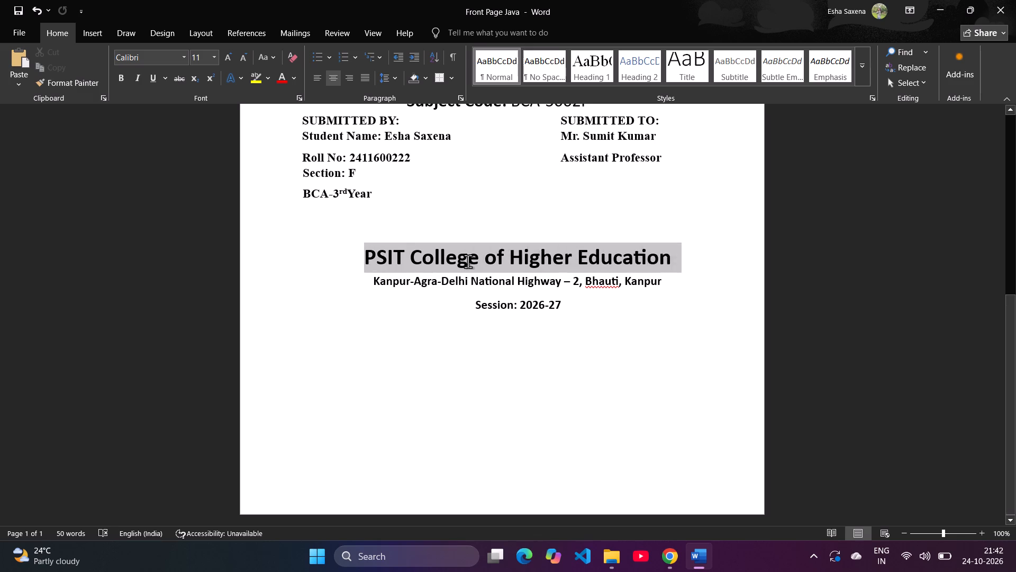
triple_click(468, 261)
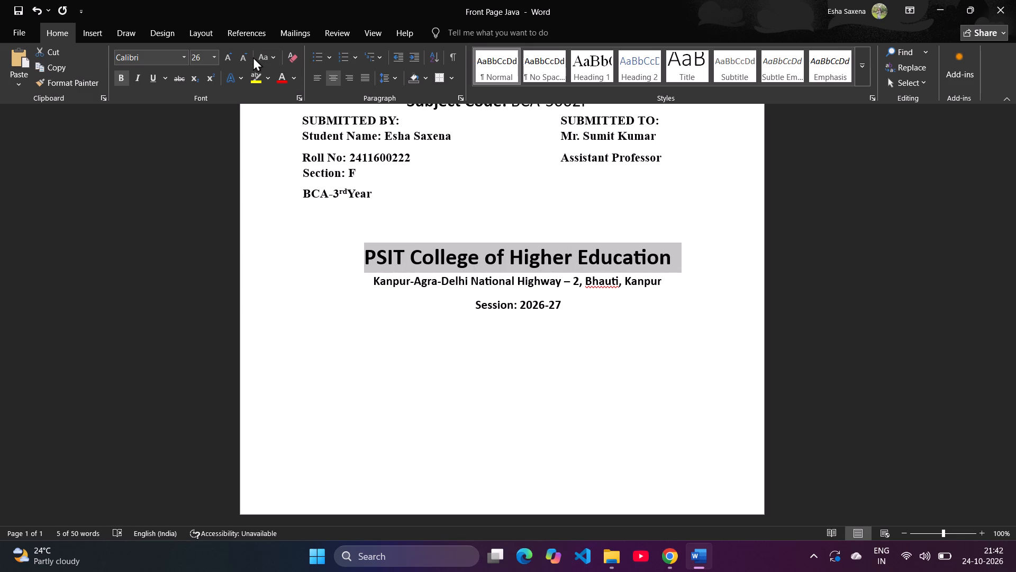
Start inserting a picture from this device on the blank line above the college name, and go to the Screenshots folder.
click(411, 233)
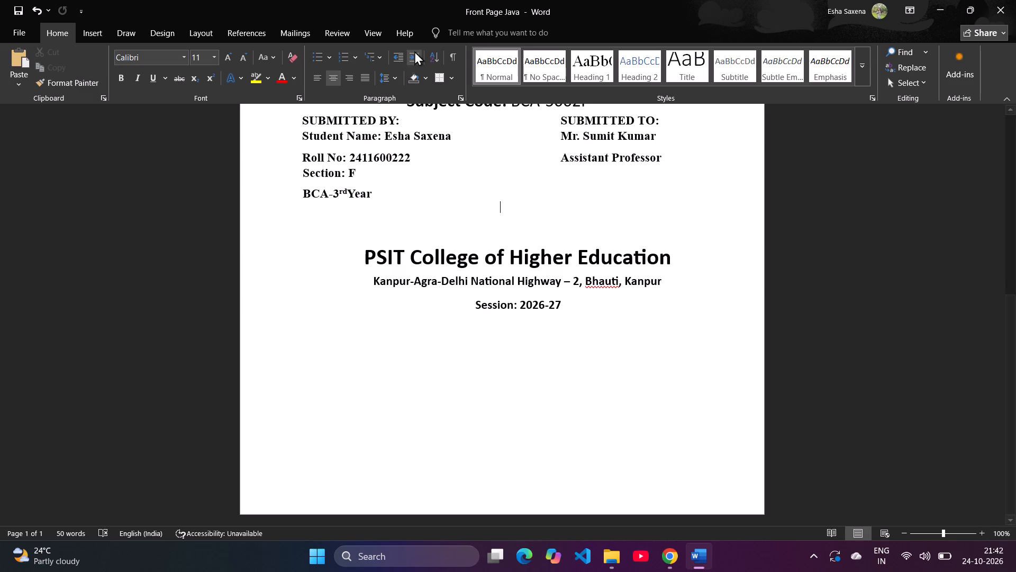
click(90, 29)
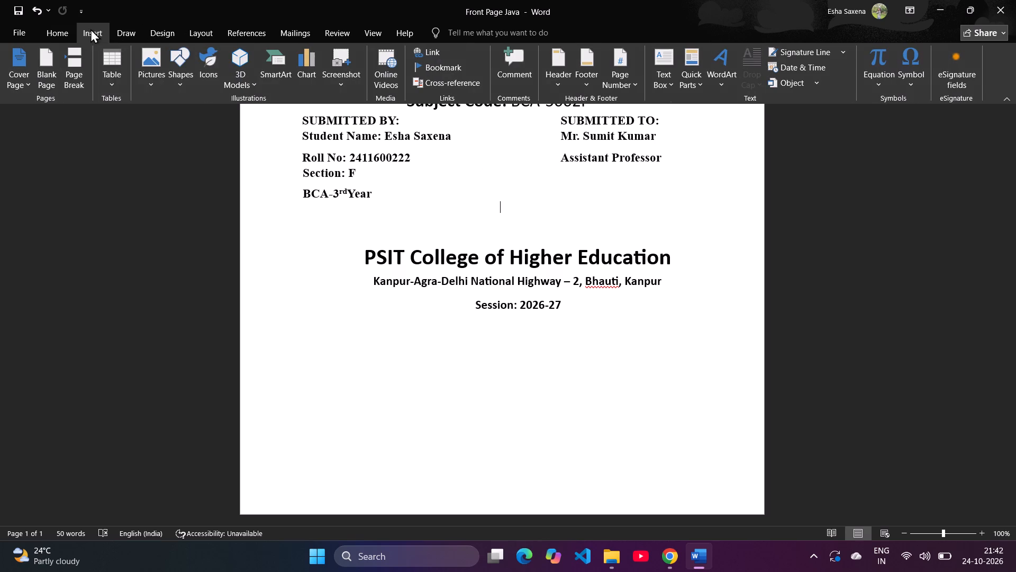
click(146, 76)
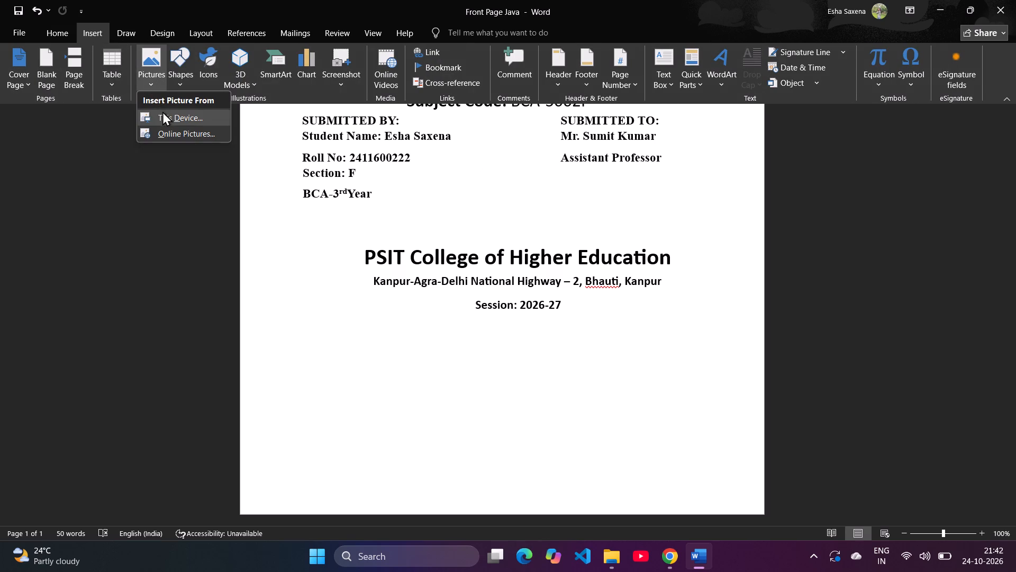
click(162, 111)
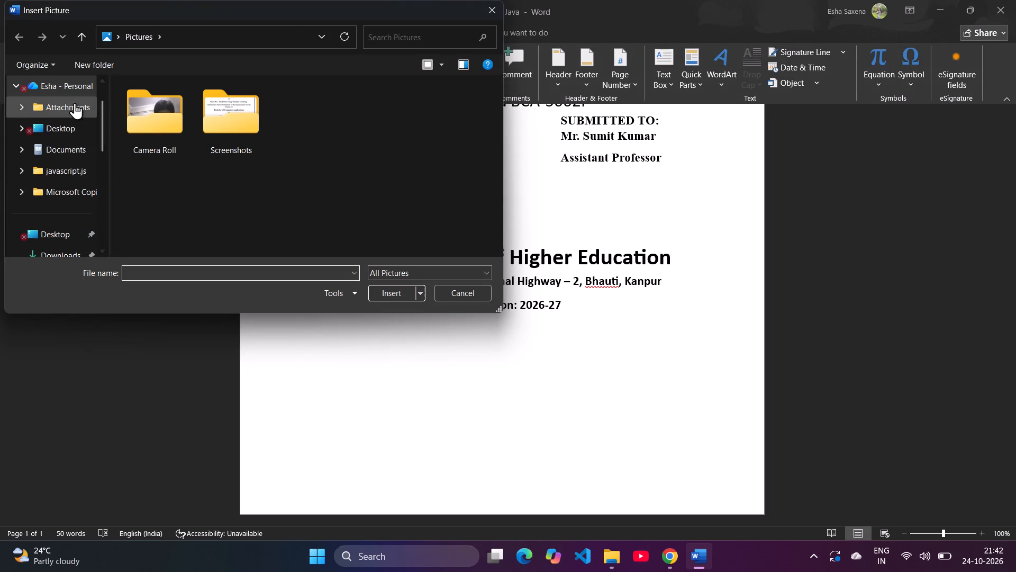
scroll(83, 244, down, 2)
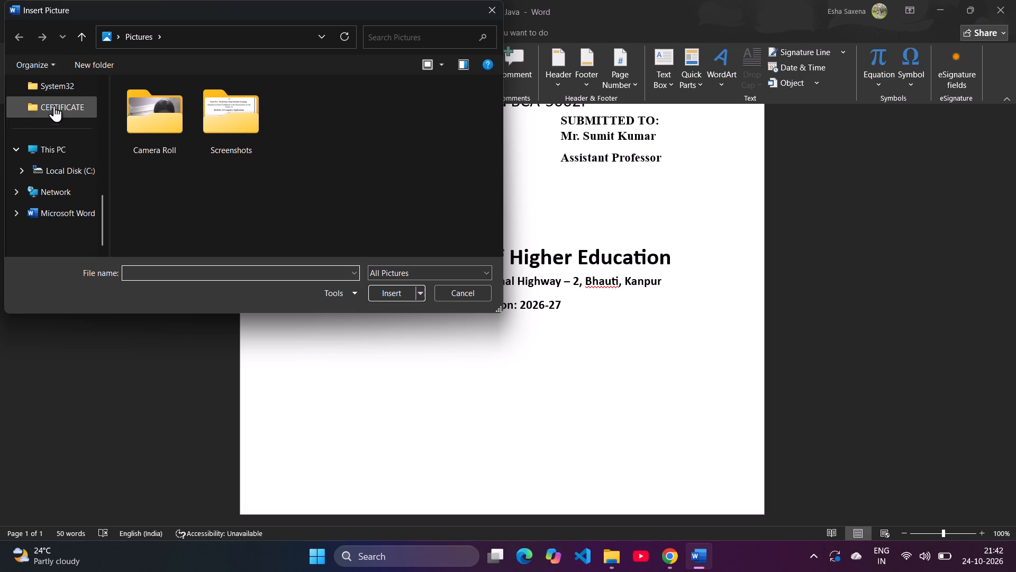
scroll(49, 94, up, 1)
scroll(47, 124, down, 1)
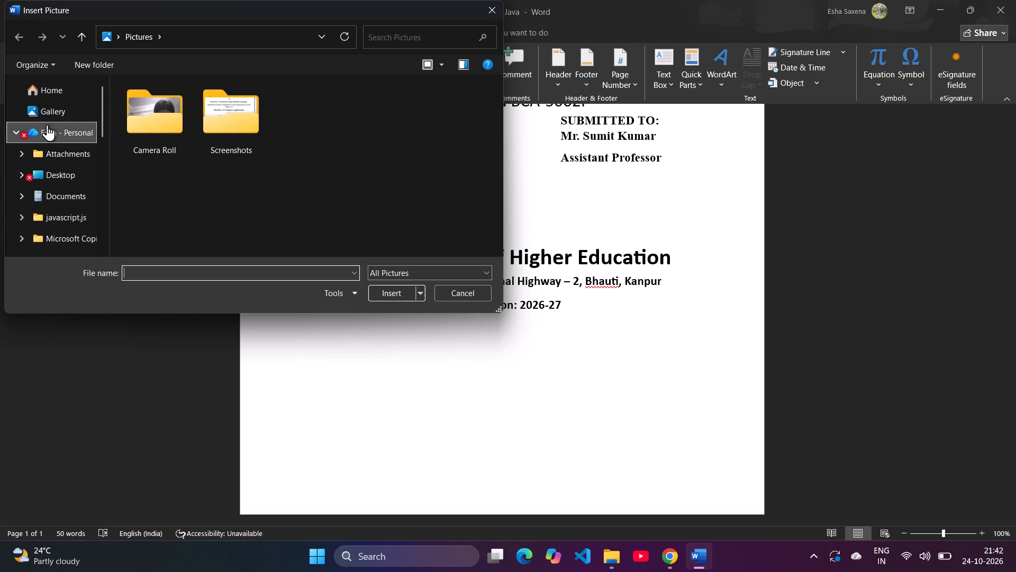
scroll(47, 124, down, 1)
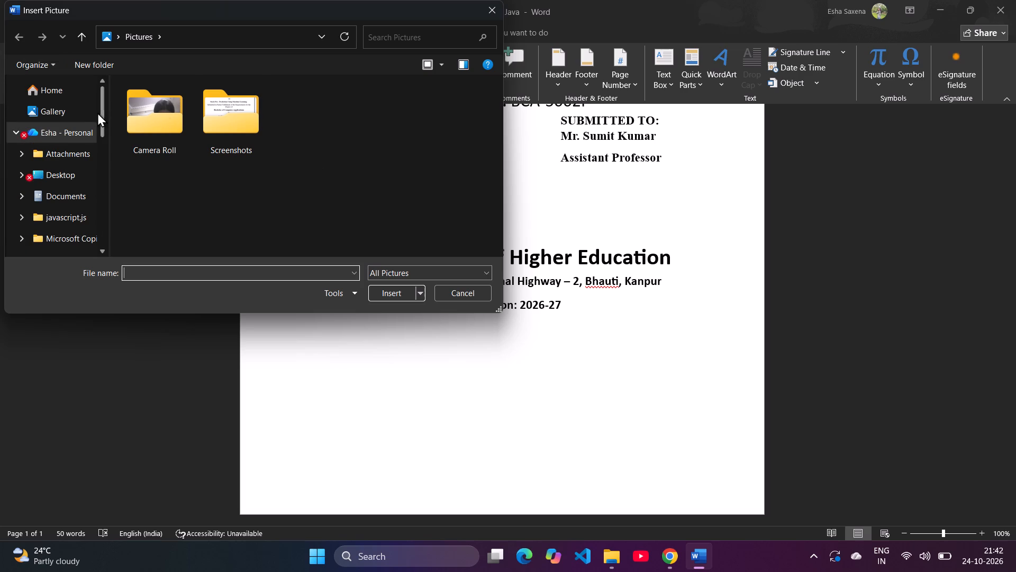
drag(104, 112, 99, 144)
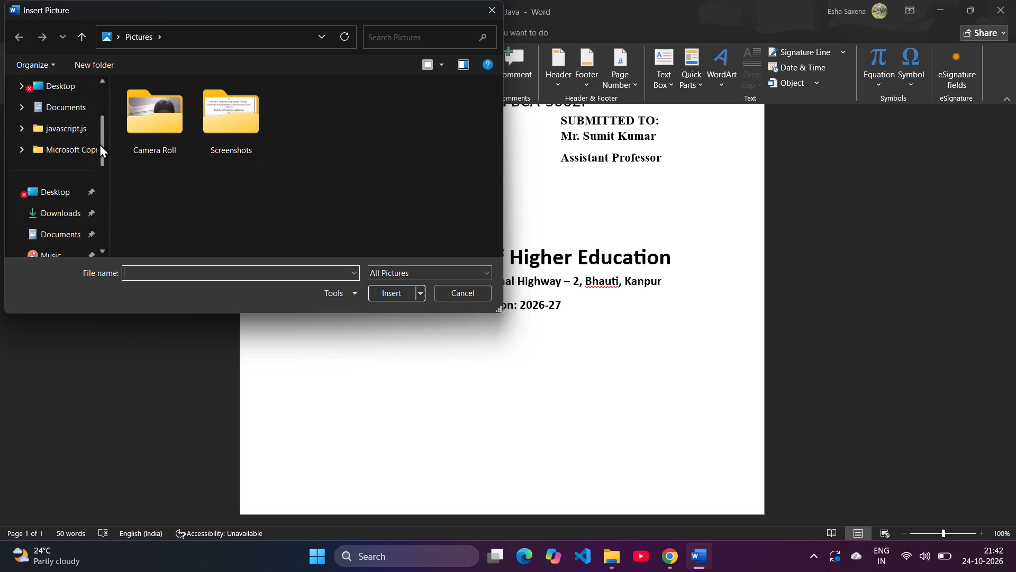
drag(99, 144, 98, 179)
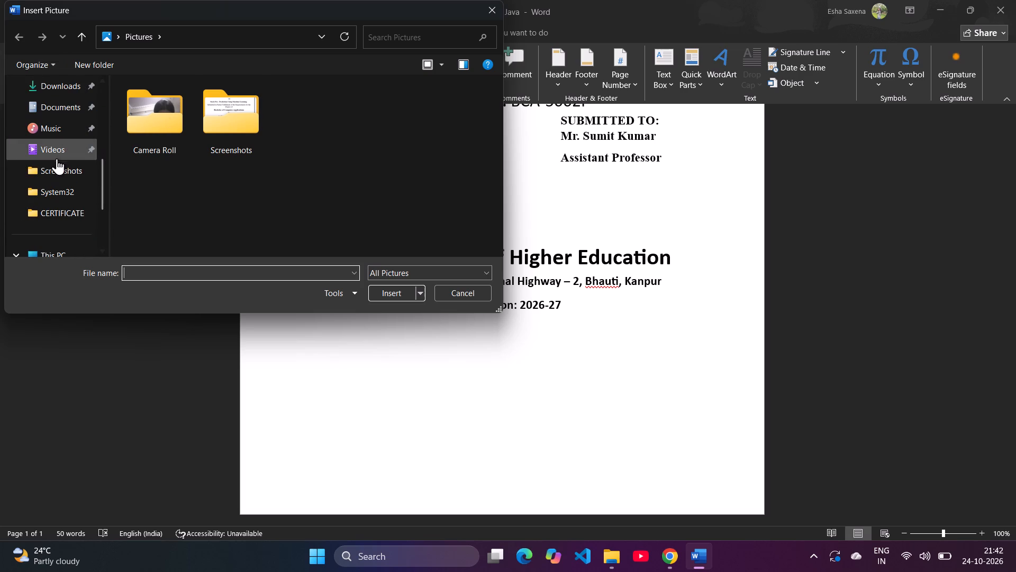
click(55, 168)
Look through the pictures in the Screenshots folder for a usable college logo and close the picture chooser.
scroll(320, 189, down, 2)
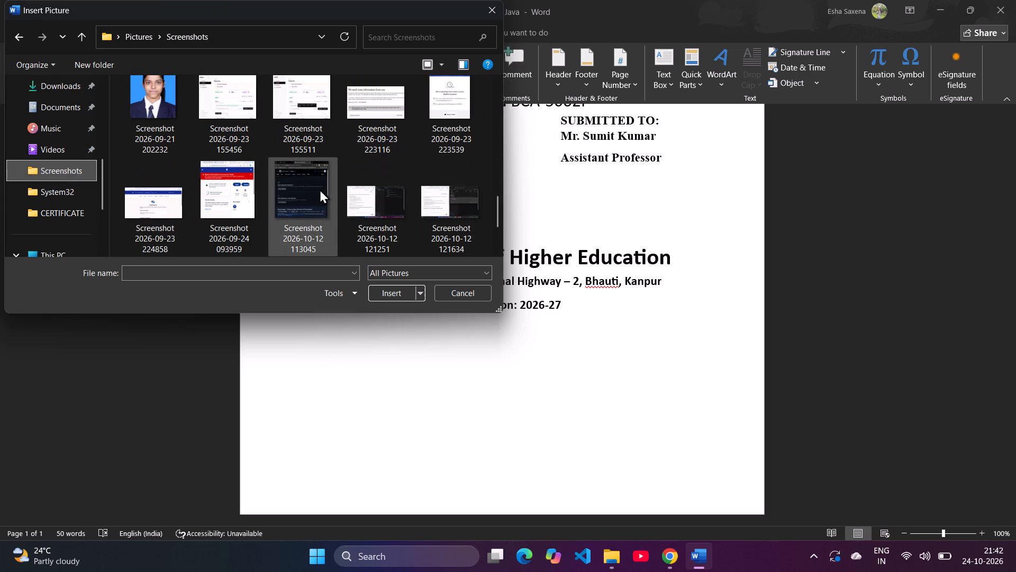
scroll(320, 189, down, 7)
scroll(320, 189, up, 2)
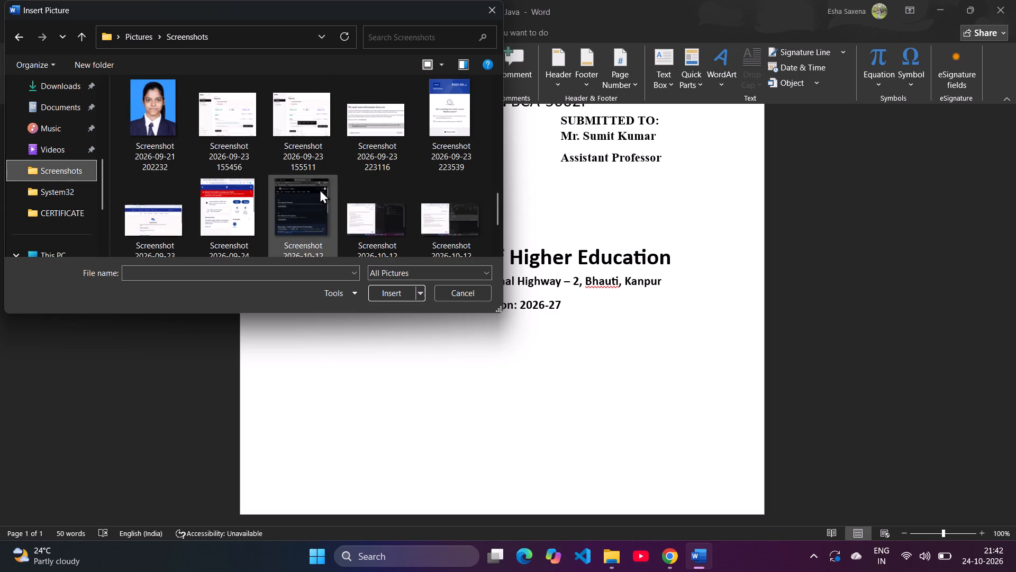
scroll(320, 189, up, 6)
scroll(320, 189, down, 2)
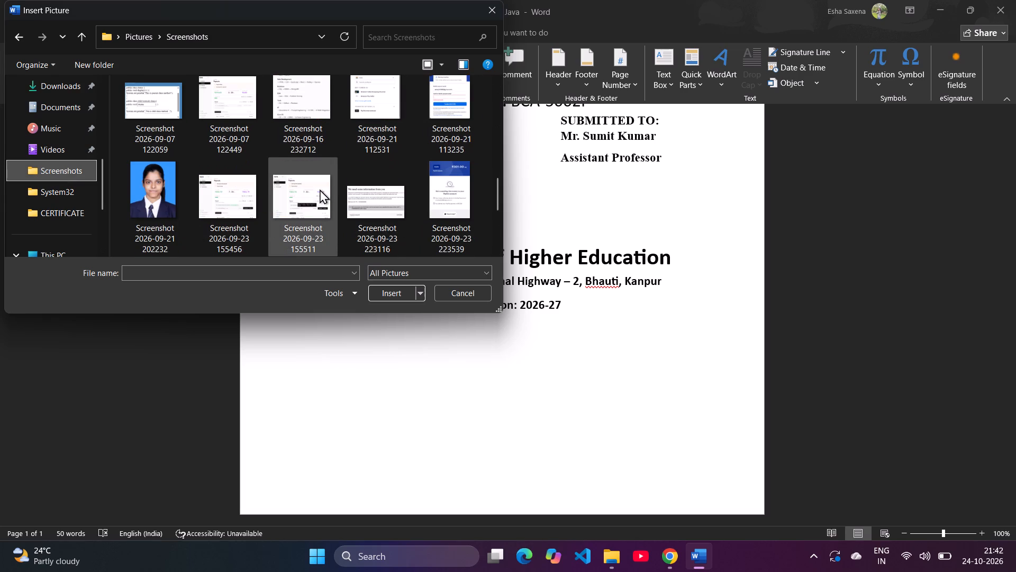
scroll(320, 189, down, 3)
scroll(320, 189, up, 2)
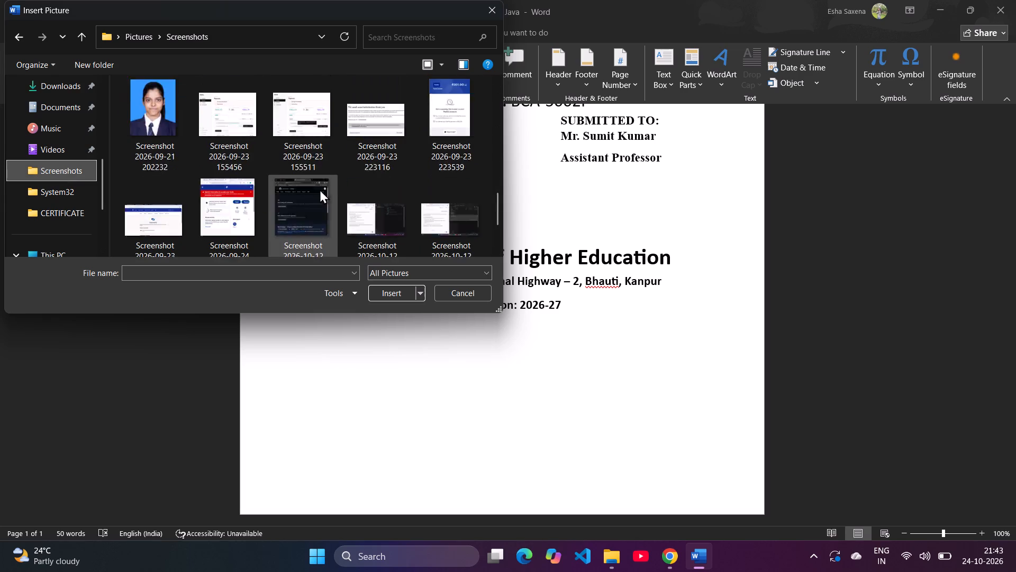
scroll(320, 189, up, 6)
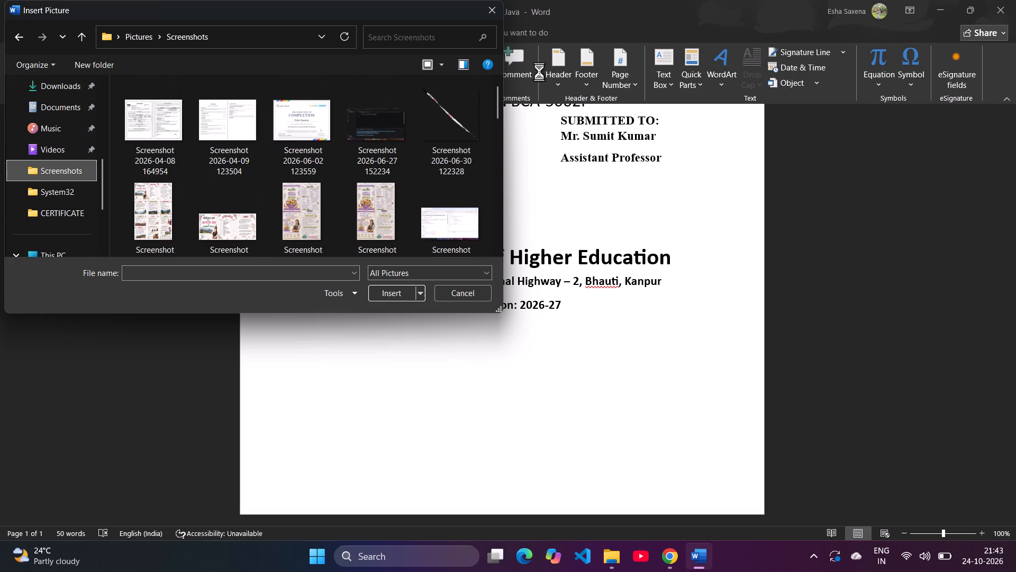
drag(497, 101, 497, 106)
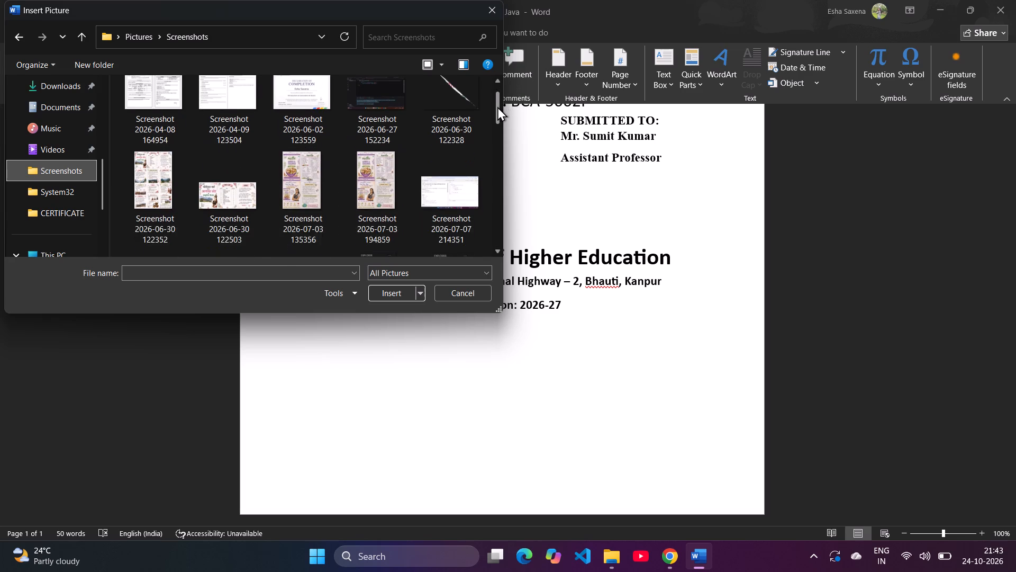
drag(497, 106, 491, 194)
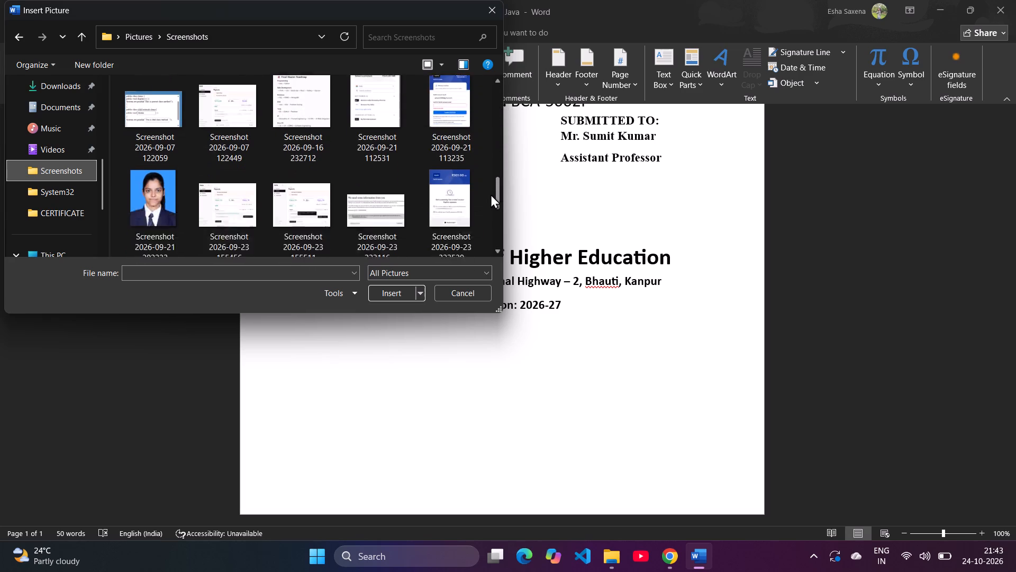
drag(491, 194, 484, 240)
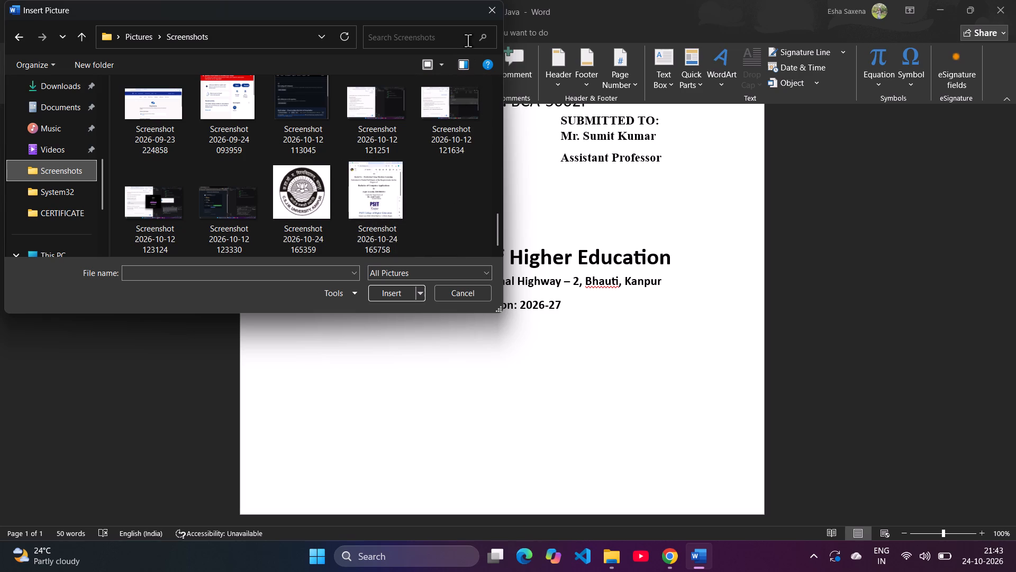
click(489, 13)
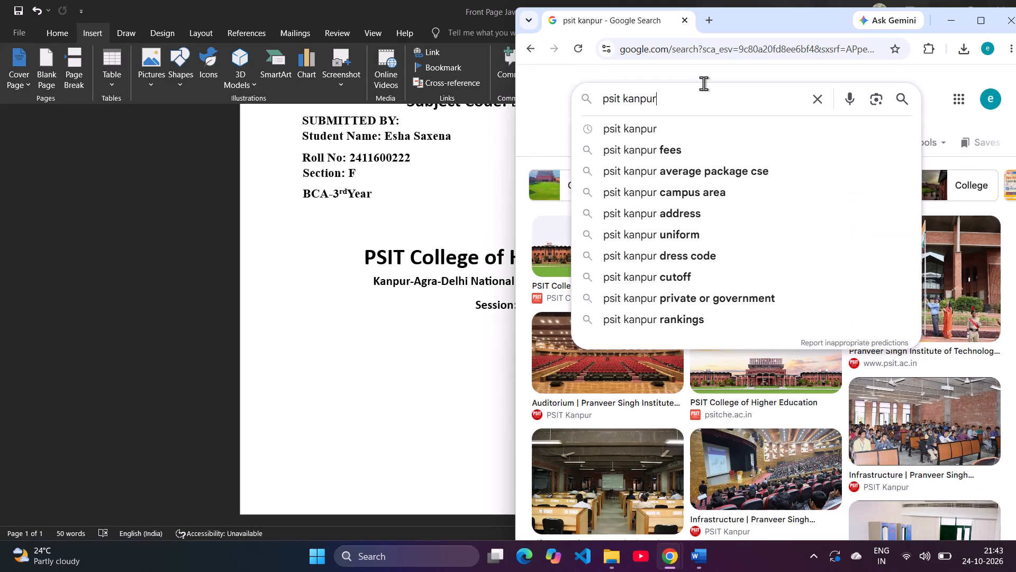
Switch to Chrome and search Google Images for psit kanpur logo.
key(space)
text(lo)
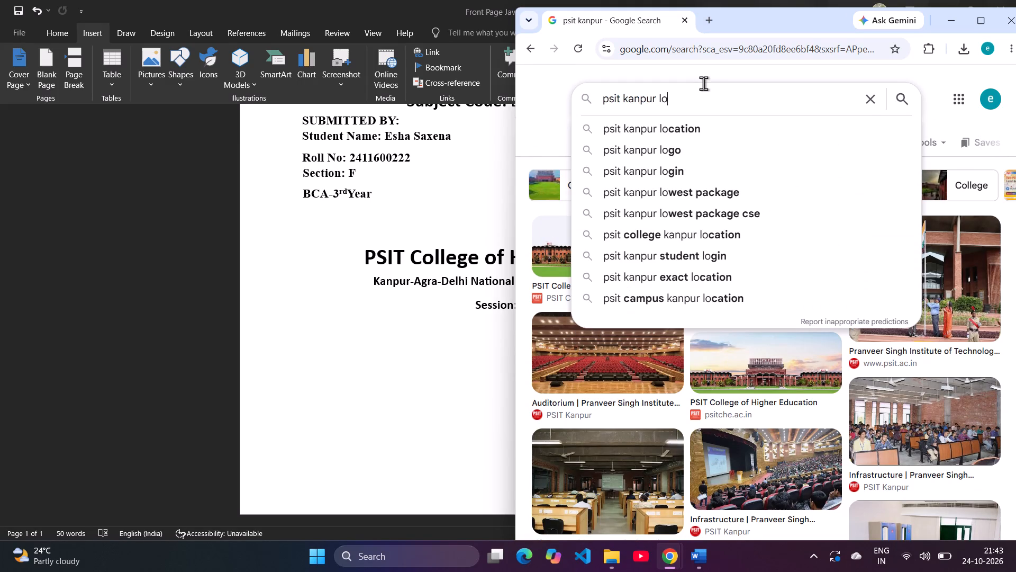
click(677, 143)
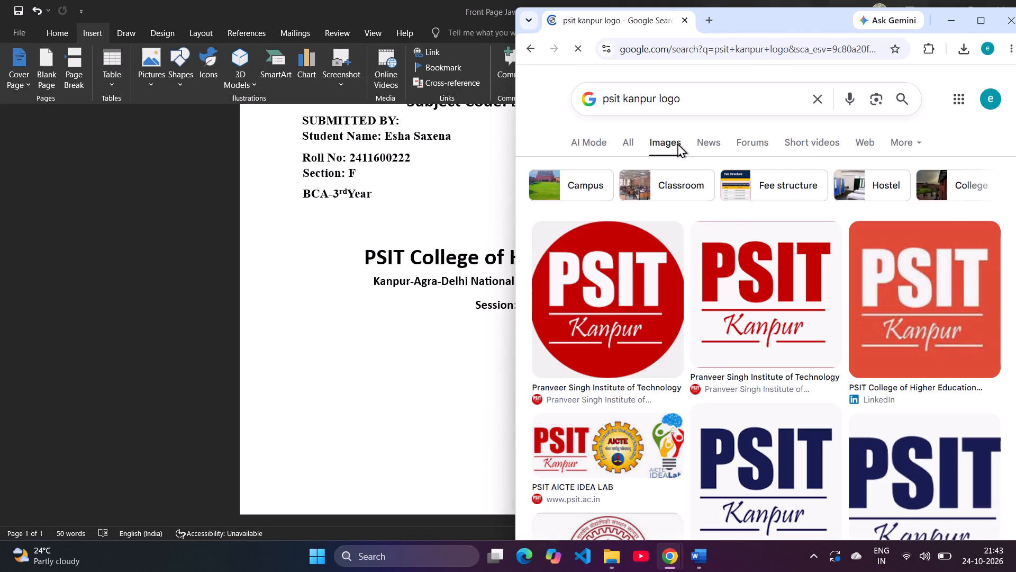
Save the red-on-white PSIT Kanpur logo image to the Desktop as a PNG named PSIT logo, and close the browser window.
right_click(767, 330)
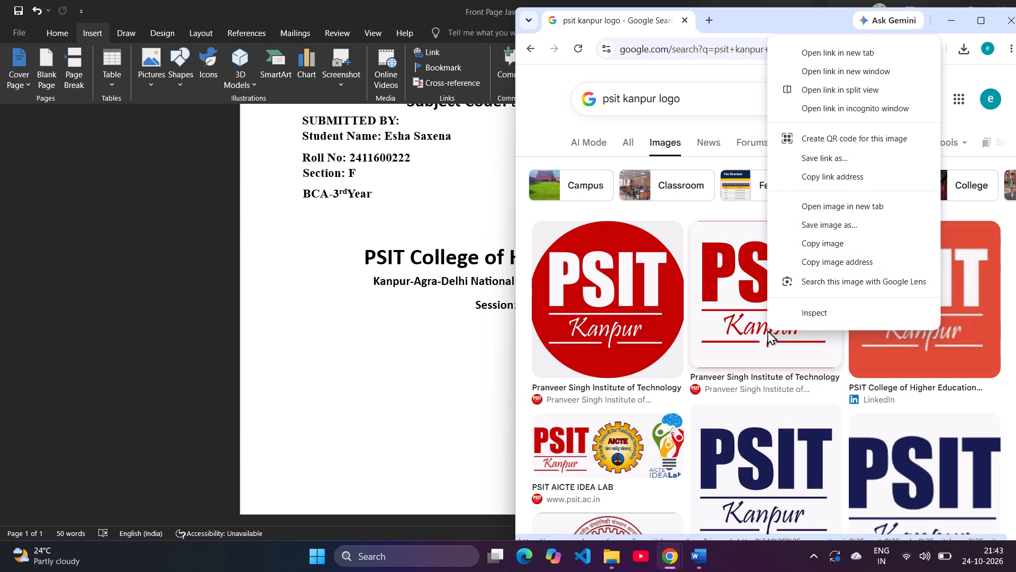
scroll(782, 437, down, 5)
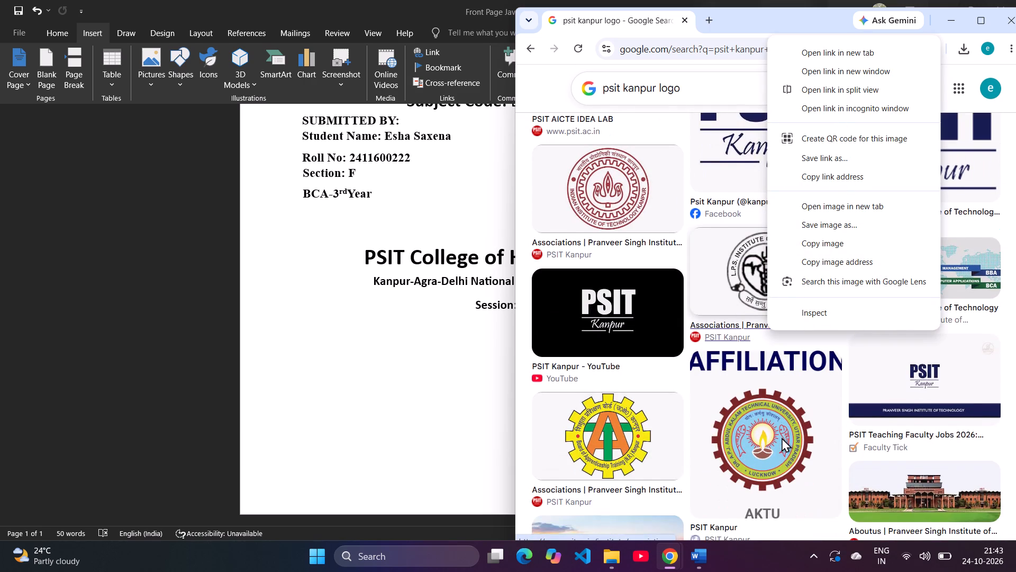
scroll(782, 437, up, 3)
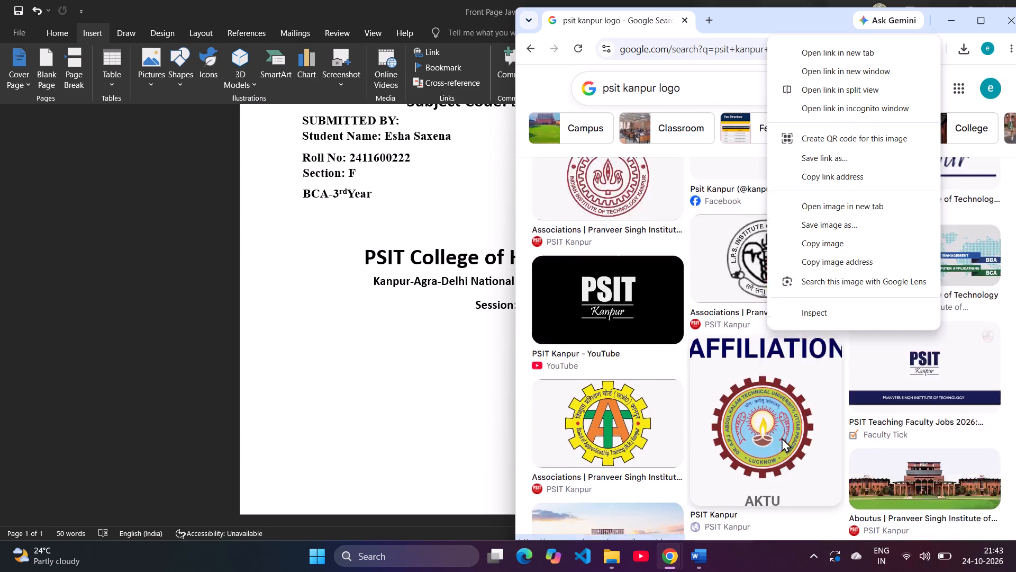
scroll(782, 437, up, 1)
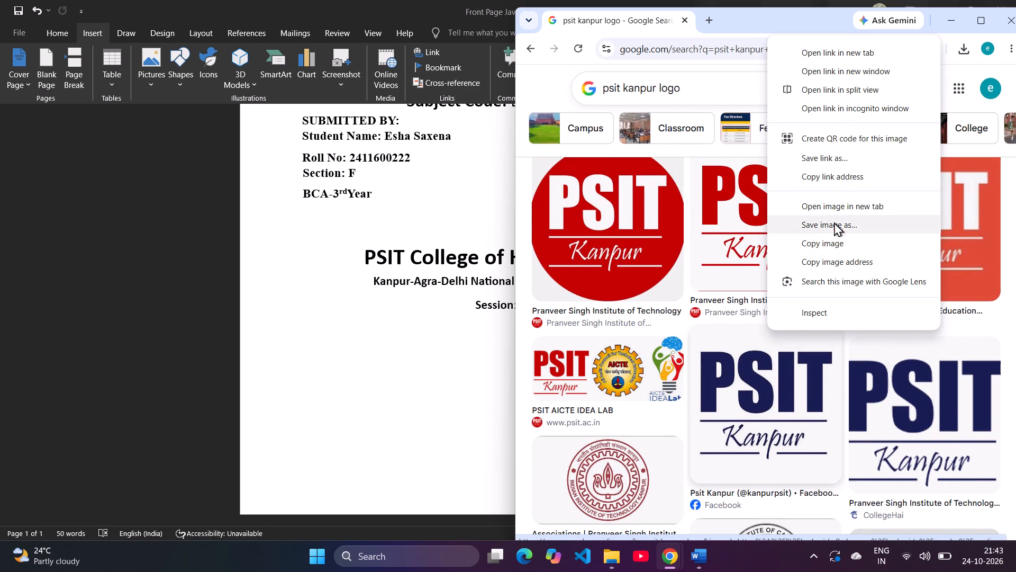
click(837, 224)
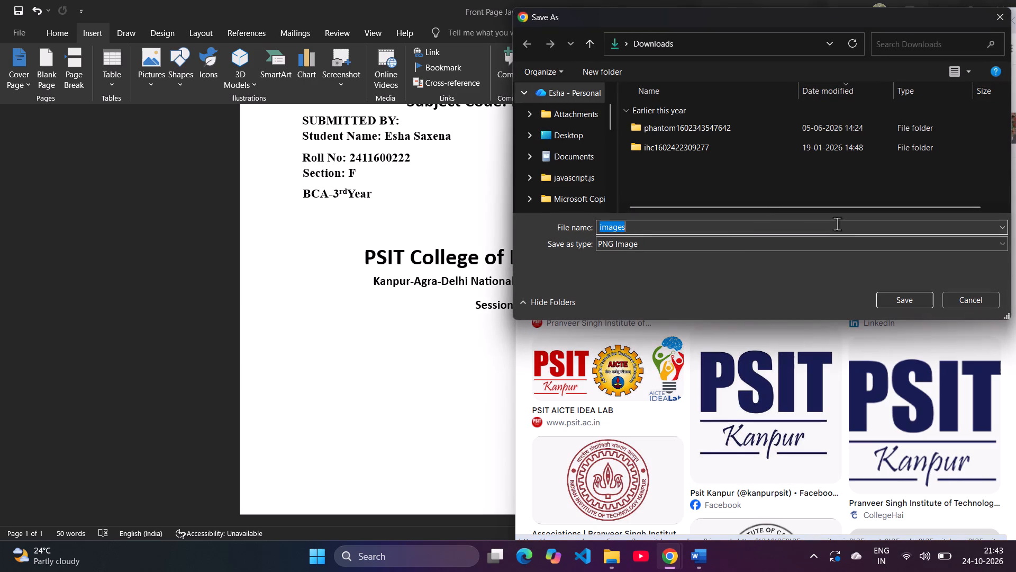
click(740, 226)
key(BackSpace)
key(BackSpace)
key(BackSpace)
key(BackSpace)
key(BackSpace)
key(BackSpace)
key(BackSpace)
key(BackSpace)
key(BackSpace)
key(BackSpace)
key(BackSpace)
key(BackSpace)
key(BackSpace)
key(BackSpace)
key(BackSpace)
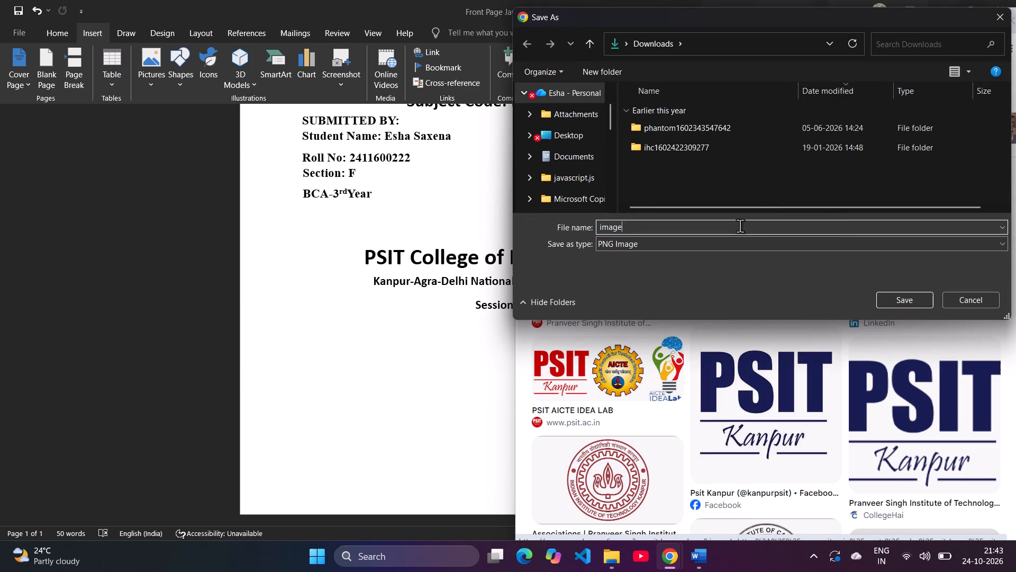
key(shift+p)
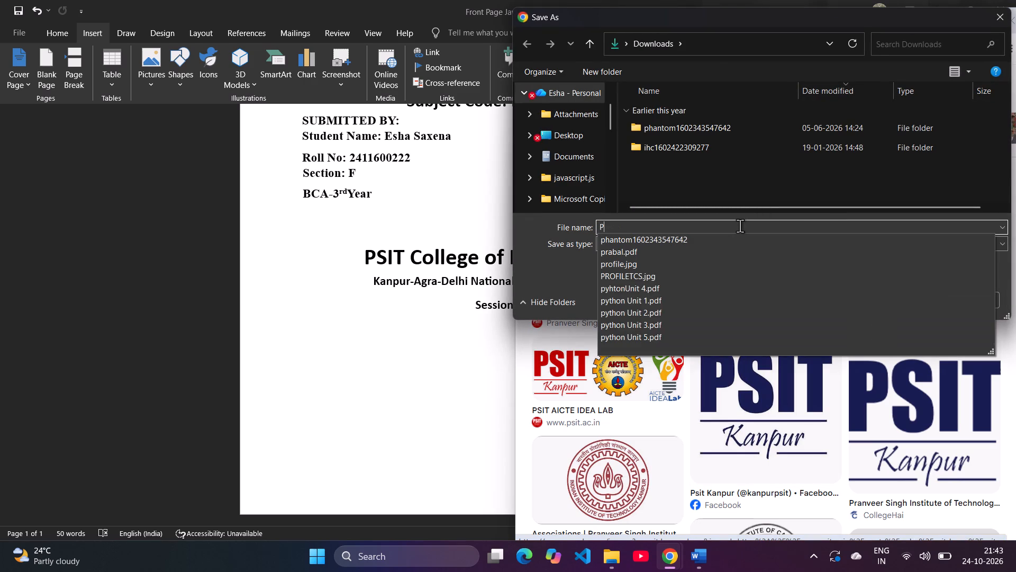
text(SIT logo)
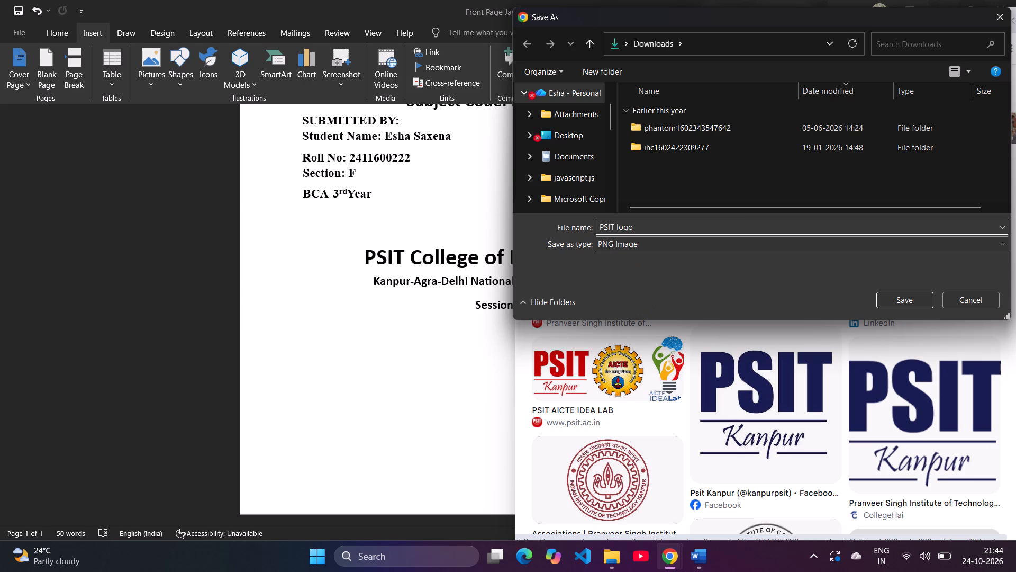
scroll(560, 153, down, 4)
scroll(563, 132, up, 1)
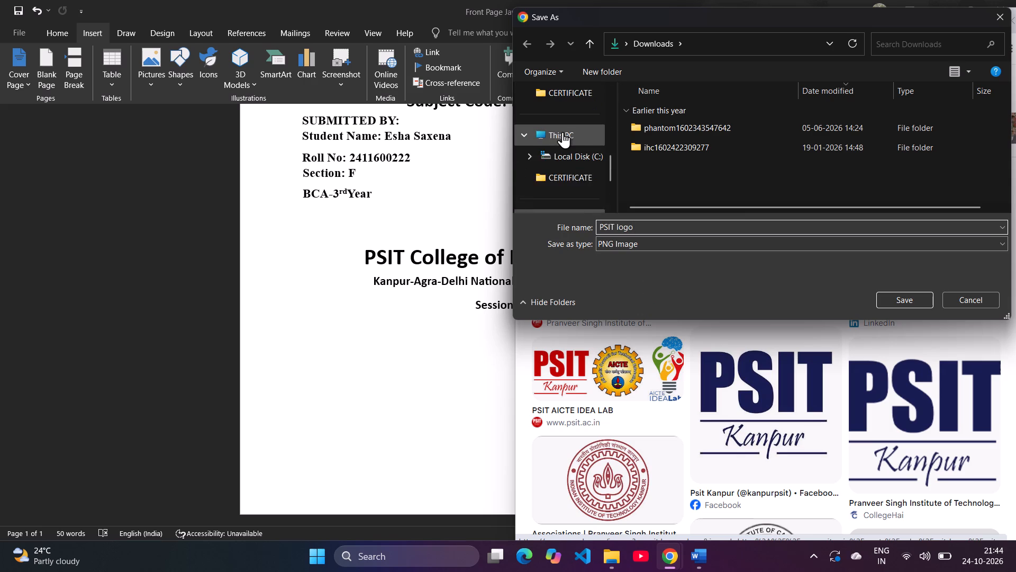
scroll(563, 132, up, 1)
click(569, 91)
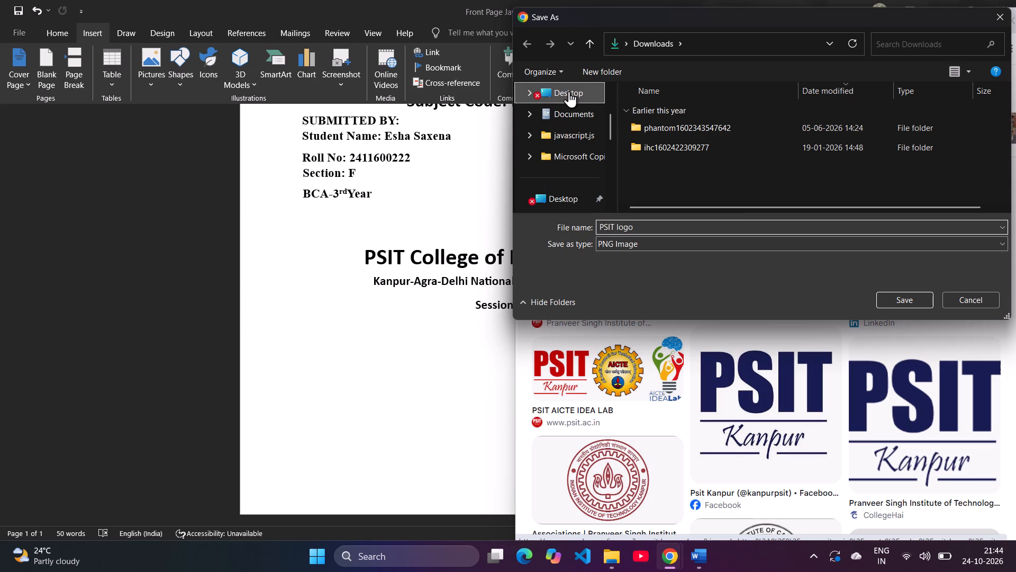
click(895, 298)
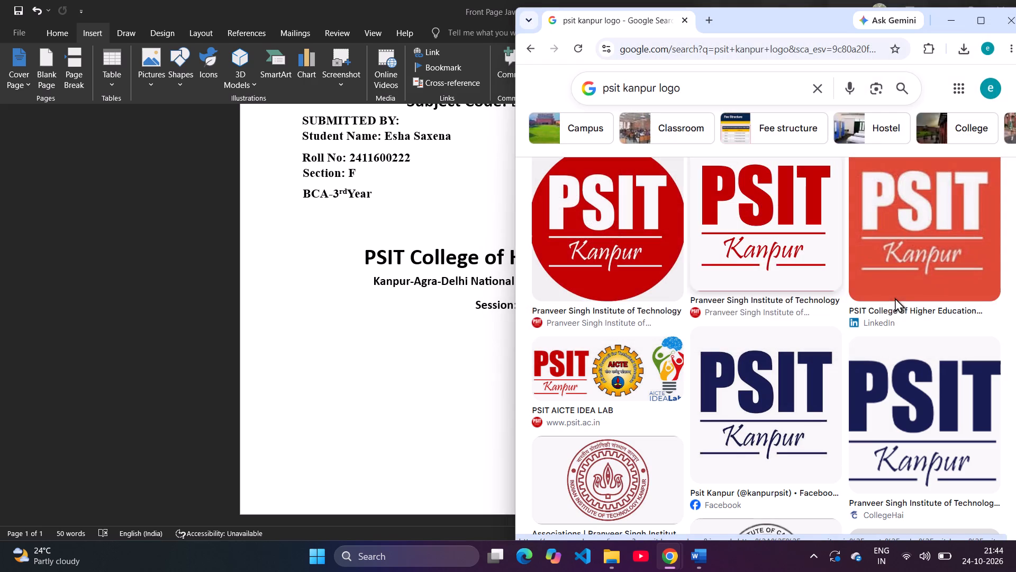
click(1012, 28)
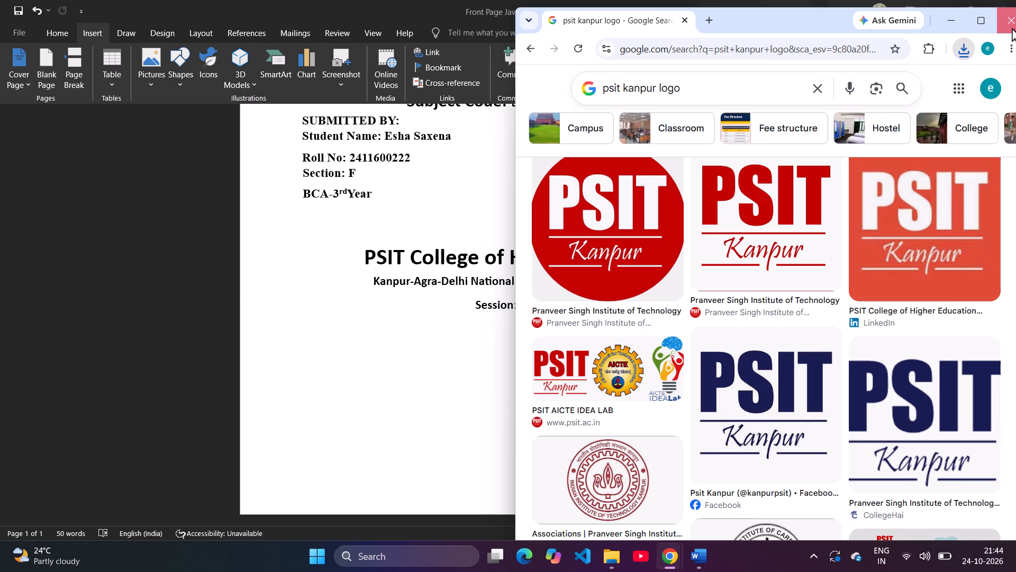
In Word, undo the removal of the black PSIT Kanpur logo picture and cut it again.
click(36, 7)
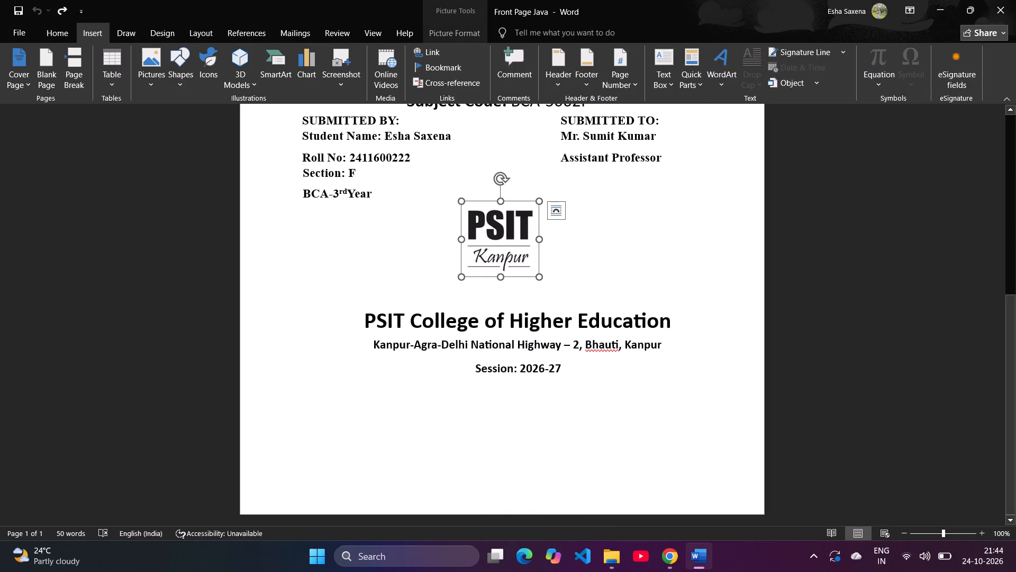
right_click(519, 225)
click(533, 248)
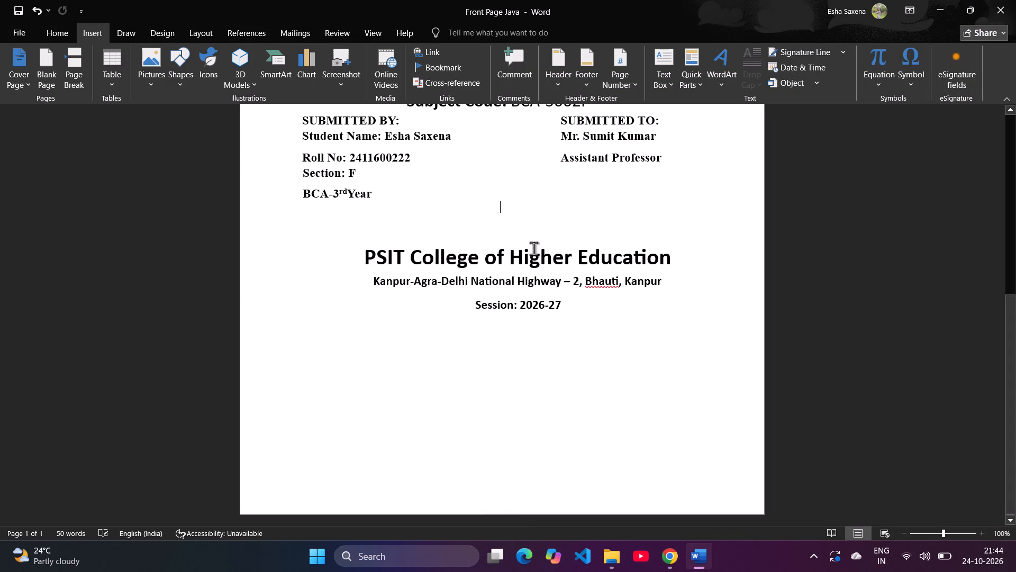
Insert the PSIT logo picture from this device on the blank line above the college name, finding it by searching Home for PSI.
click(150, 79)
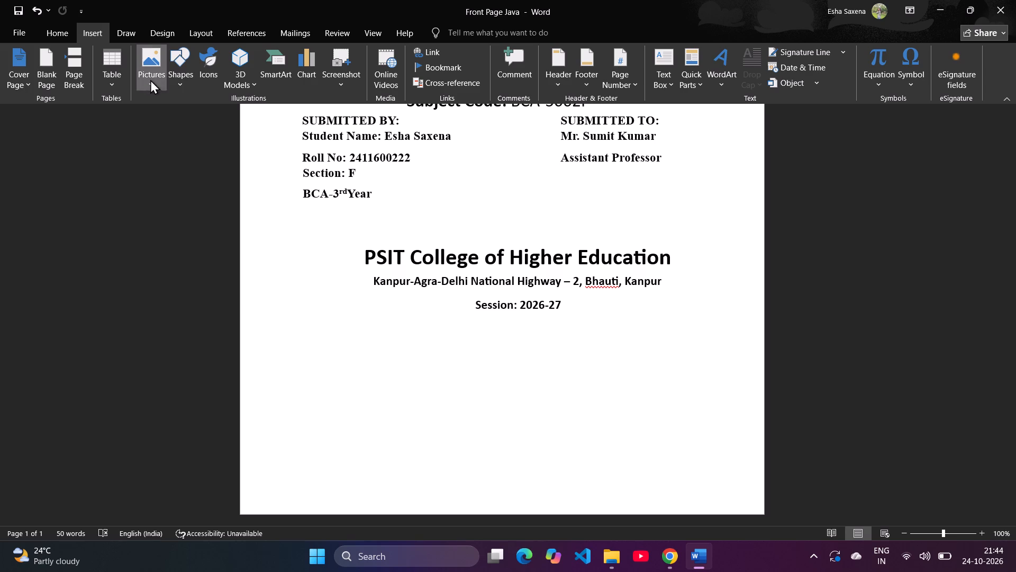
click(152, 117)
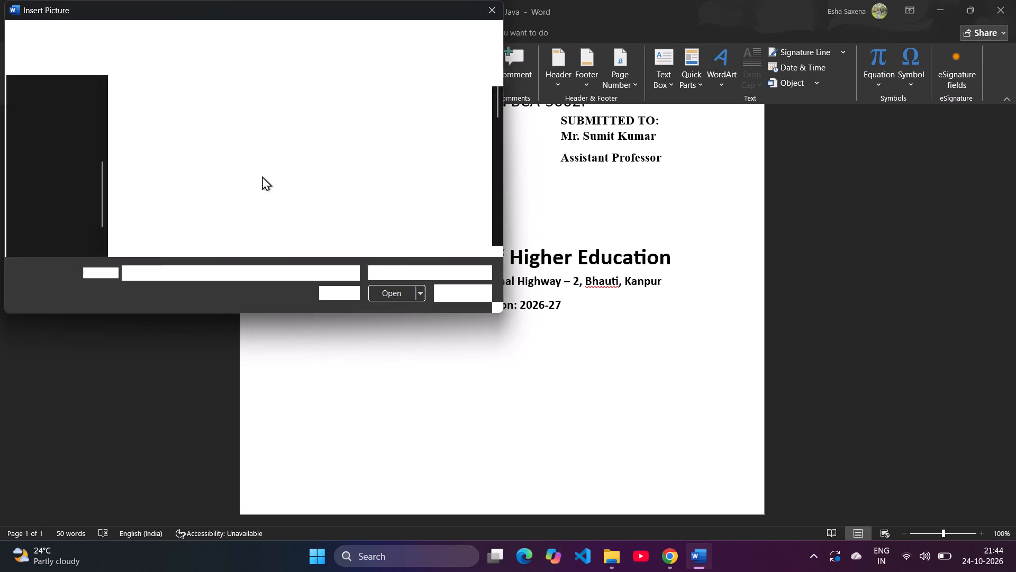
scroll(65, 122, up, 3)
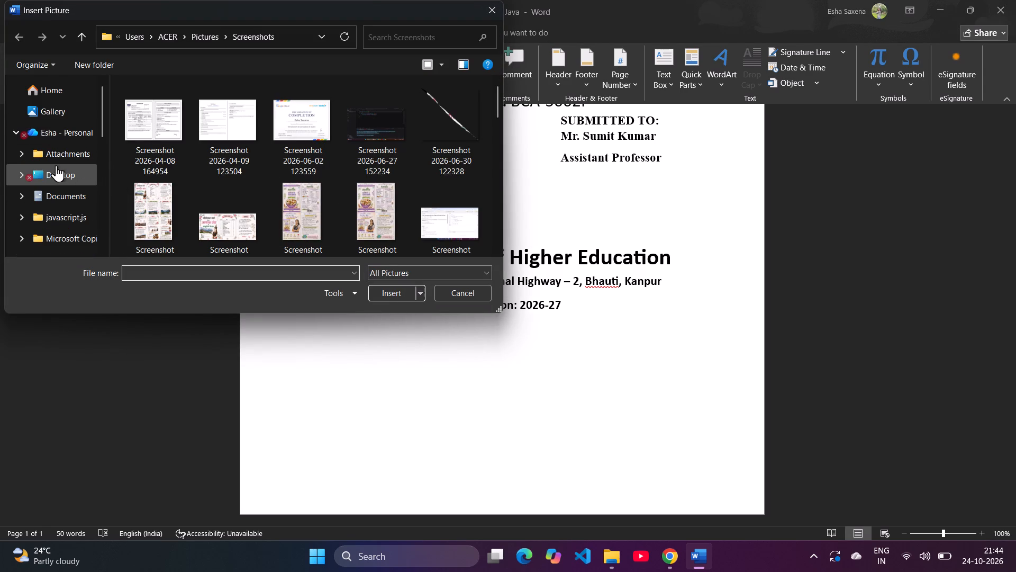
click(55, 187)
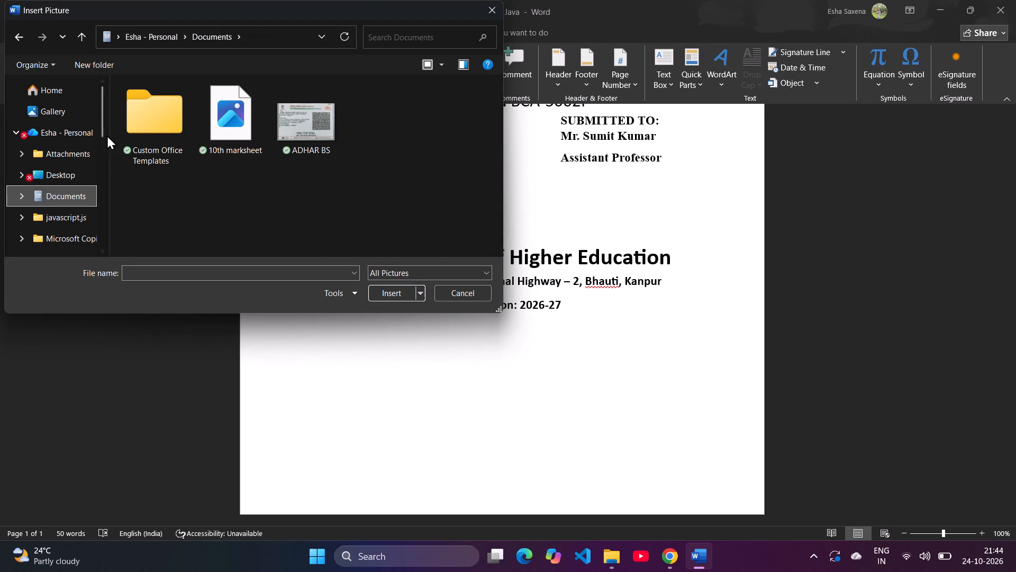
scroll(41, 113, up, 5)
click(42, 86)
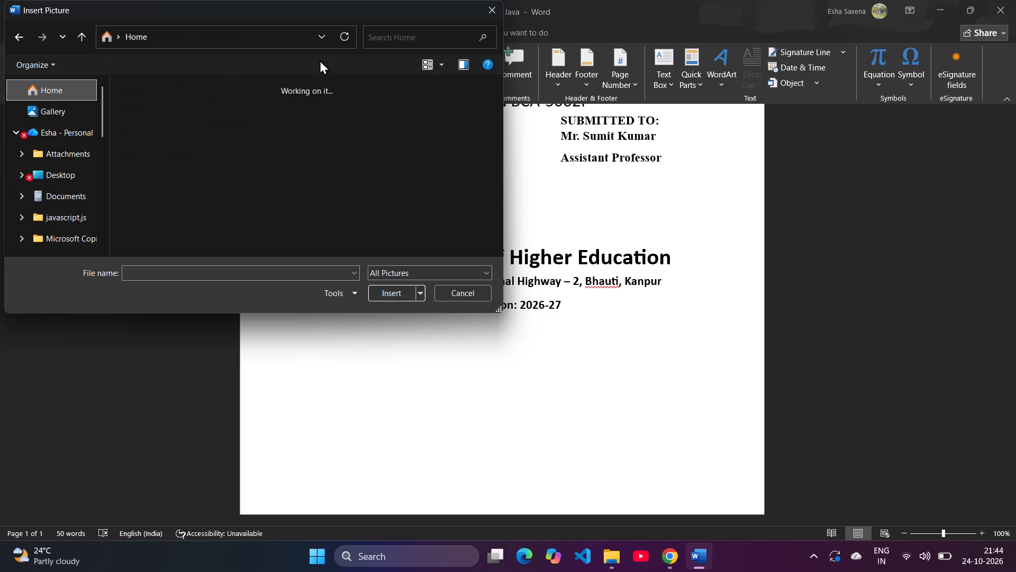
click(433, 31)
click(424, 34)
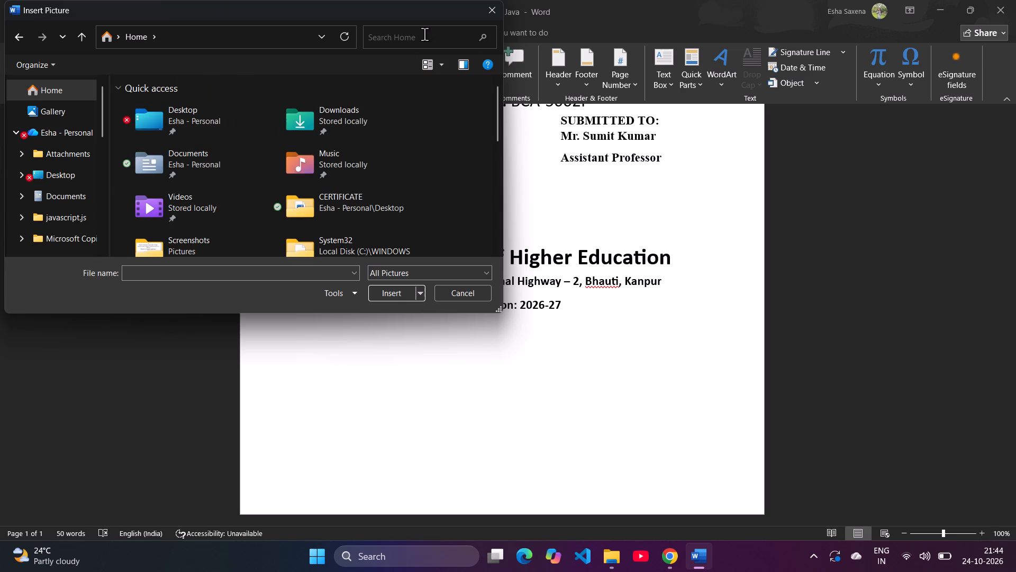
key(shift+p)
text(SI)
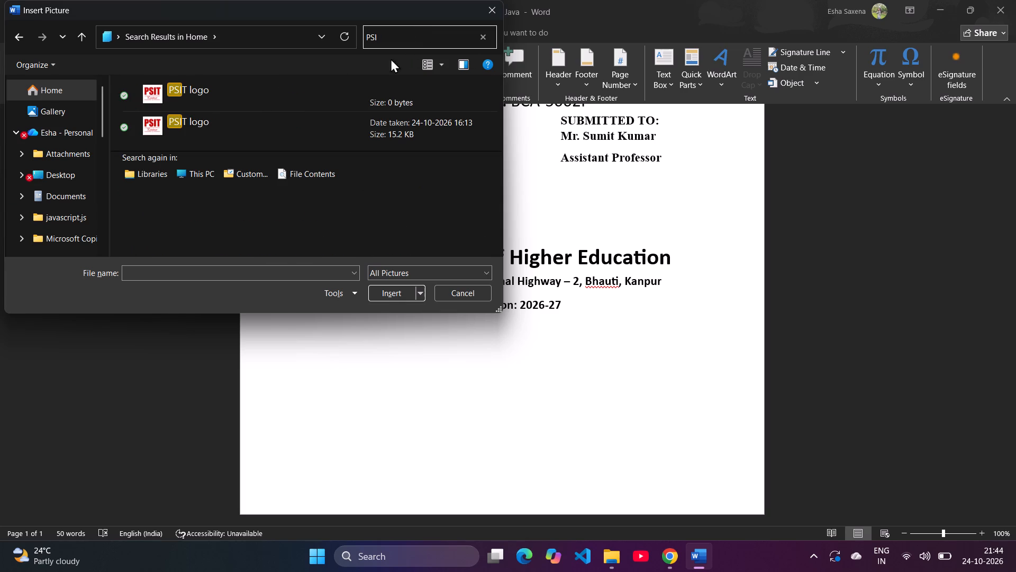
click(276, 91)
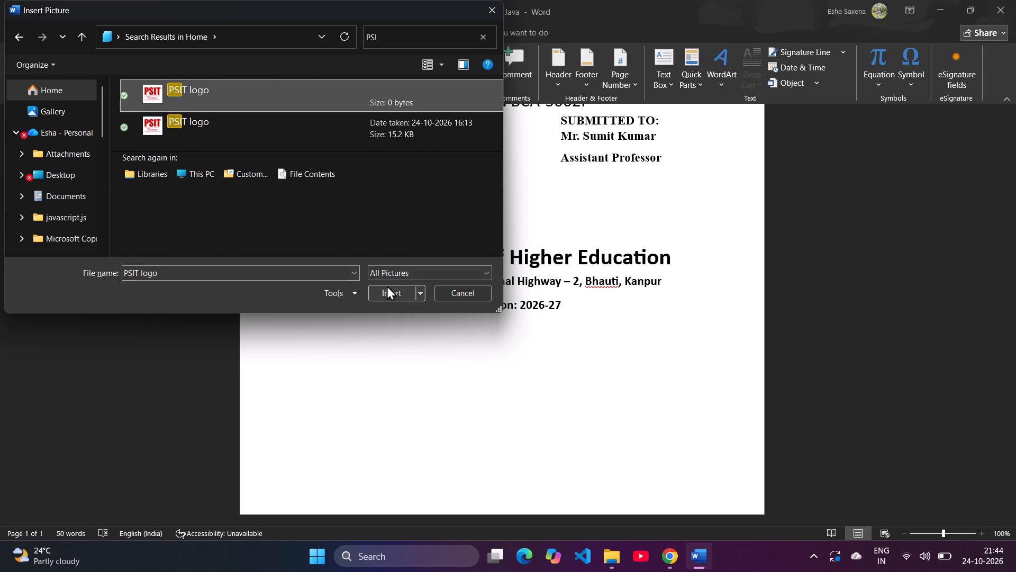
click(387, 285)
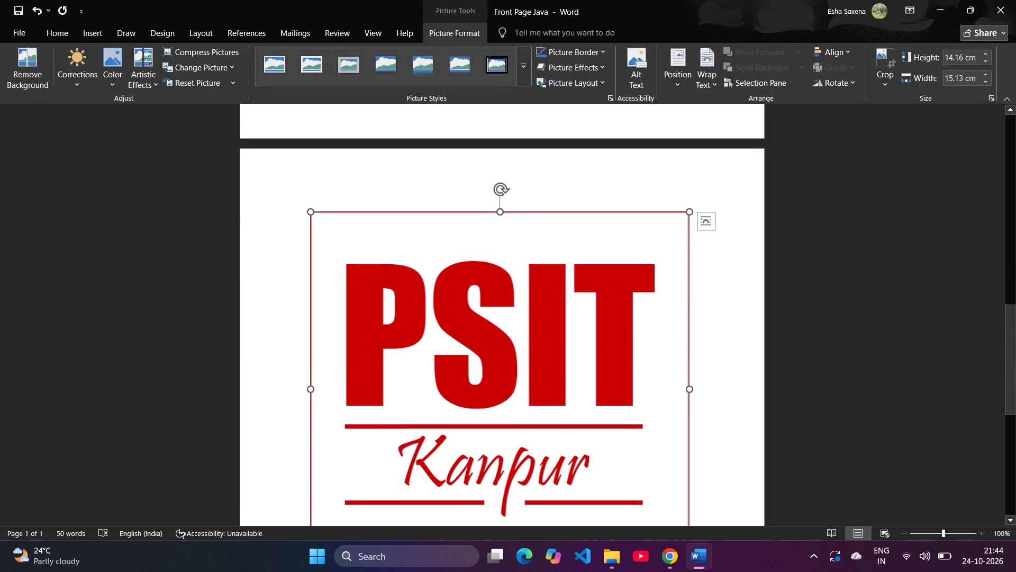
scroll(662, 433, down, 1)
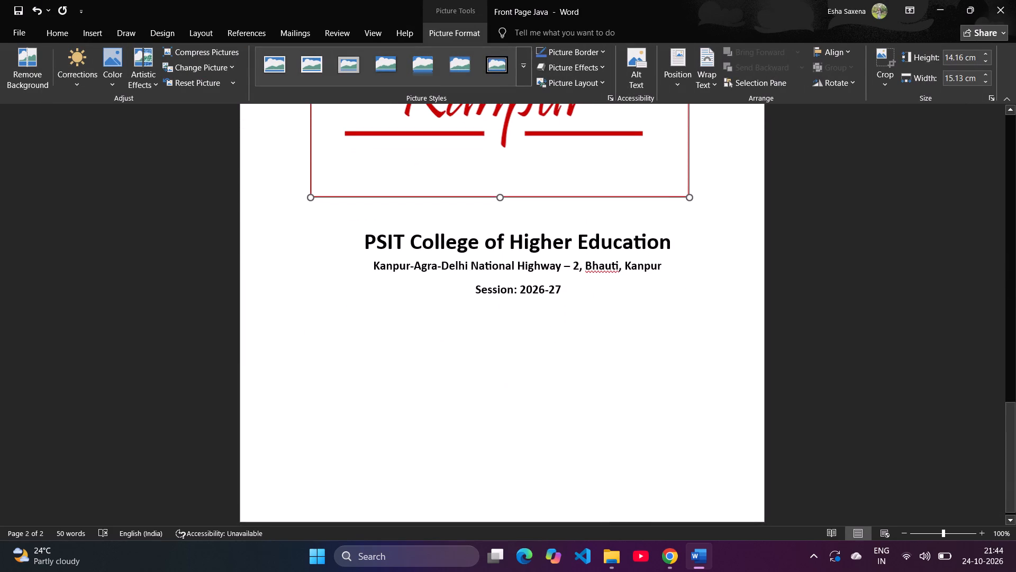
Shrink the inserted PSIT Kanpur logo proportionally to about 2.65 cm high by 2.84 cm wide.
drag(691, 196, 603, 147)
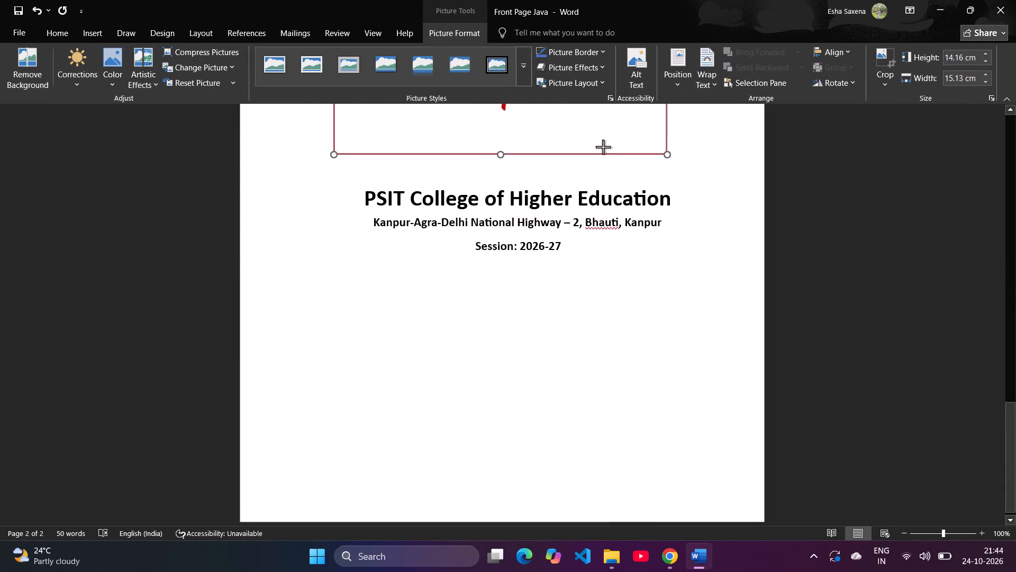
drag(603, 147, 486, 0)
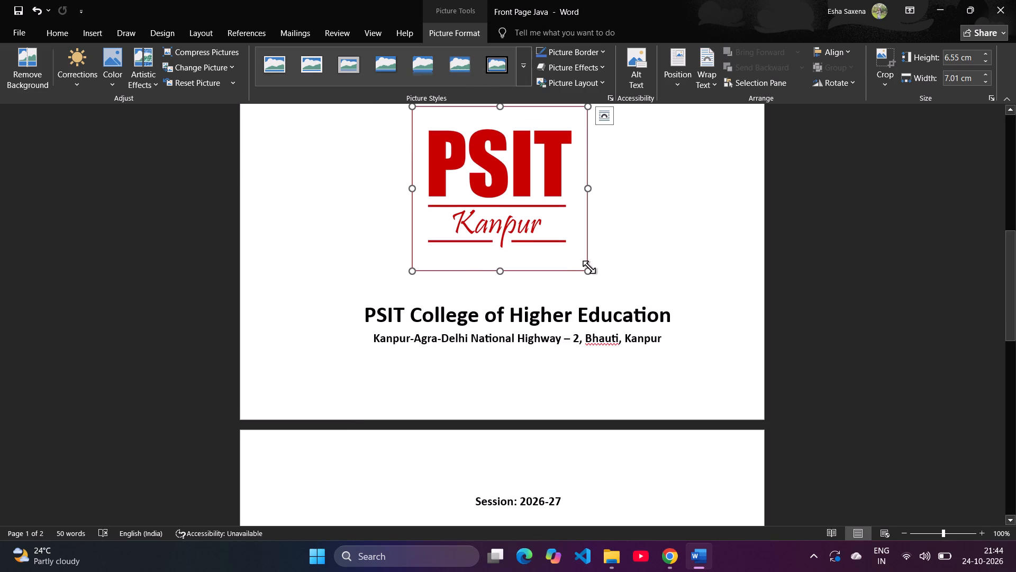
drag(589, 267, 489, 167)
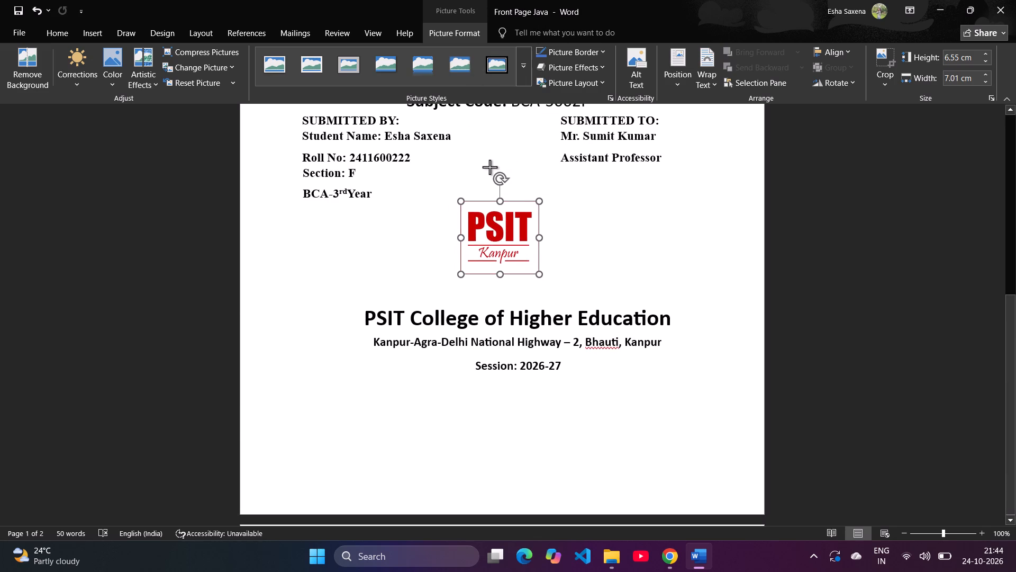
drag(489, 167, 482, 158)
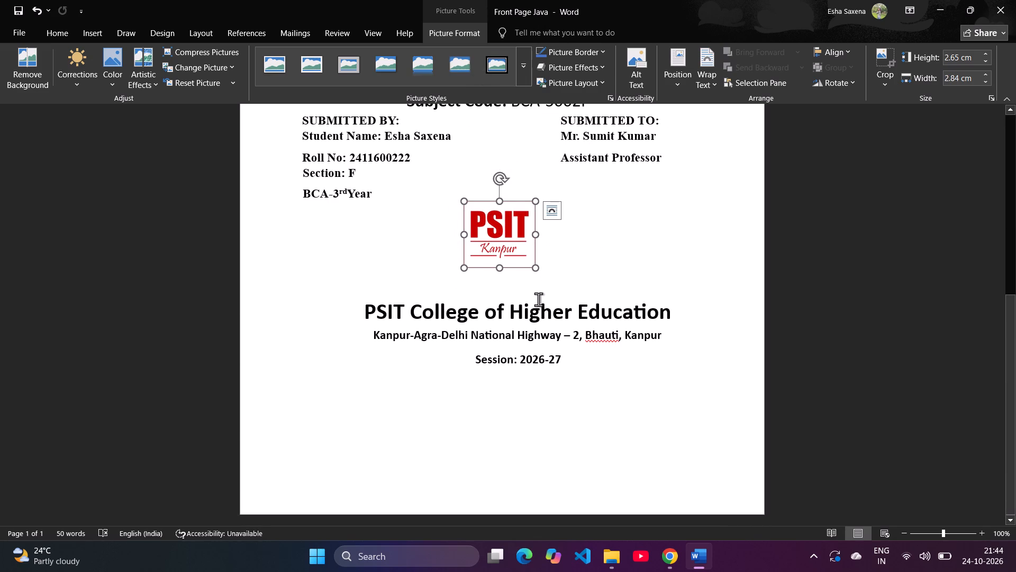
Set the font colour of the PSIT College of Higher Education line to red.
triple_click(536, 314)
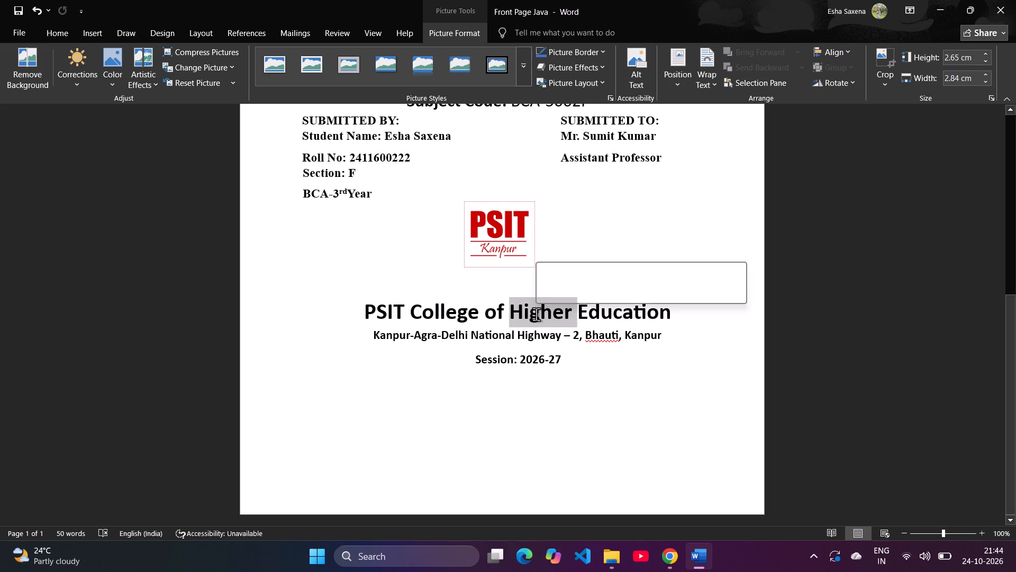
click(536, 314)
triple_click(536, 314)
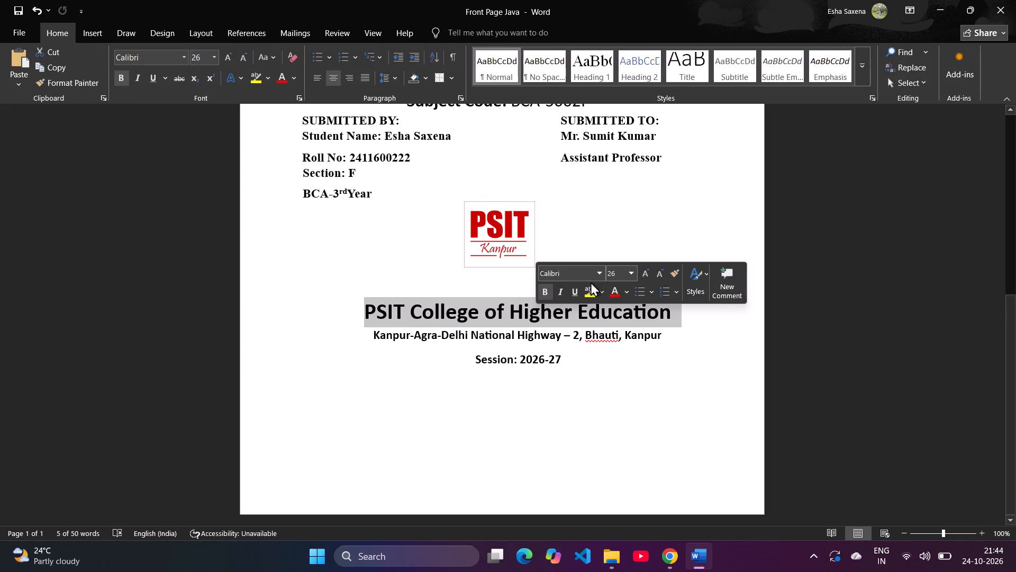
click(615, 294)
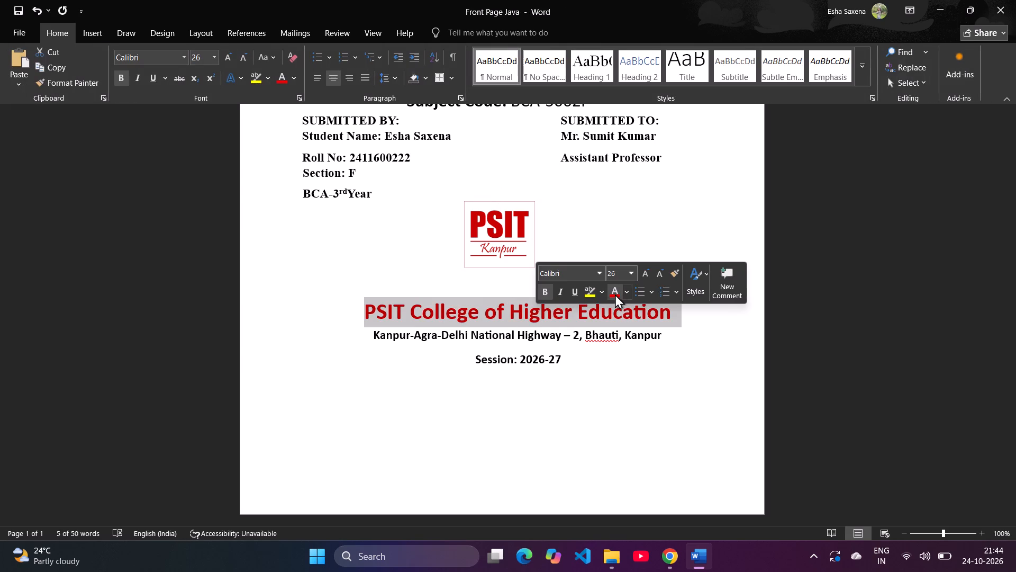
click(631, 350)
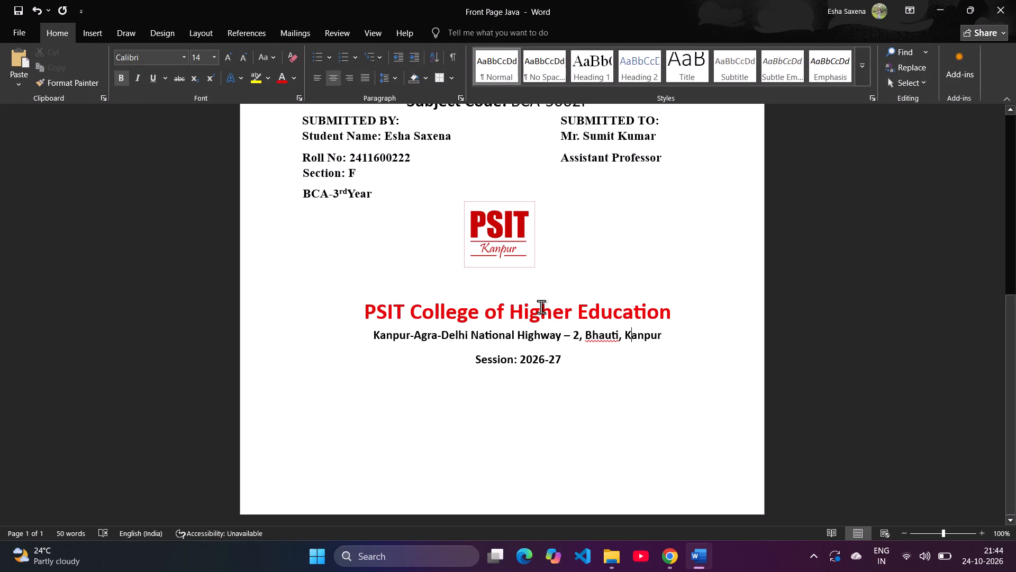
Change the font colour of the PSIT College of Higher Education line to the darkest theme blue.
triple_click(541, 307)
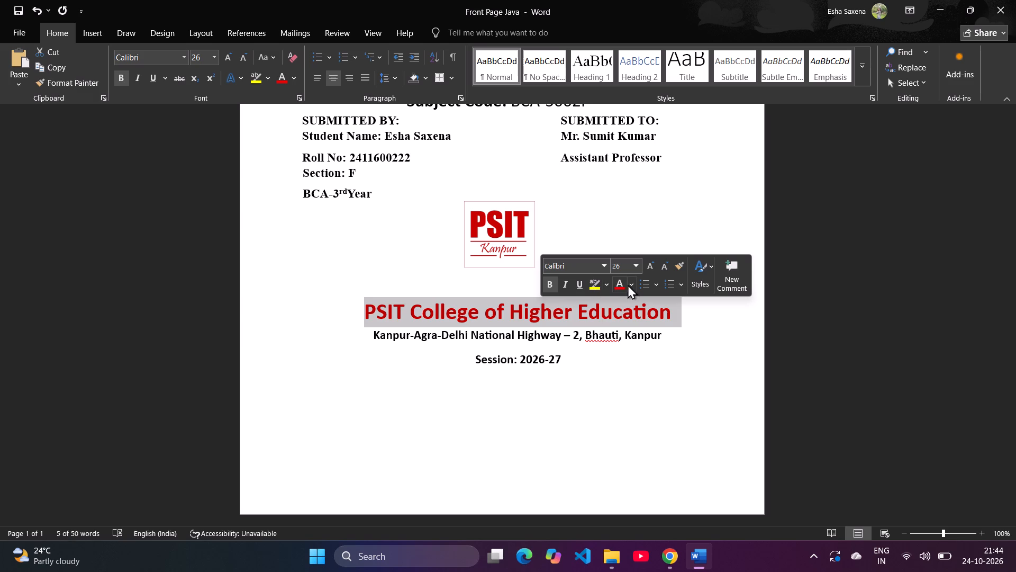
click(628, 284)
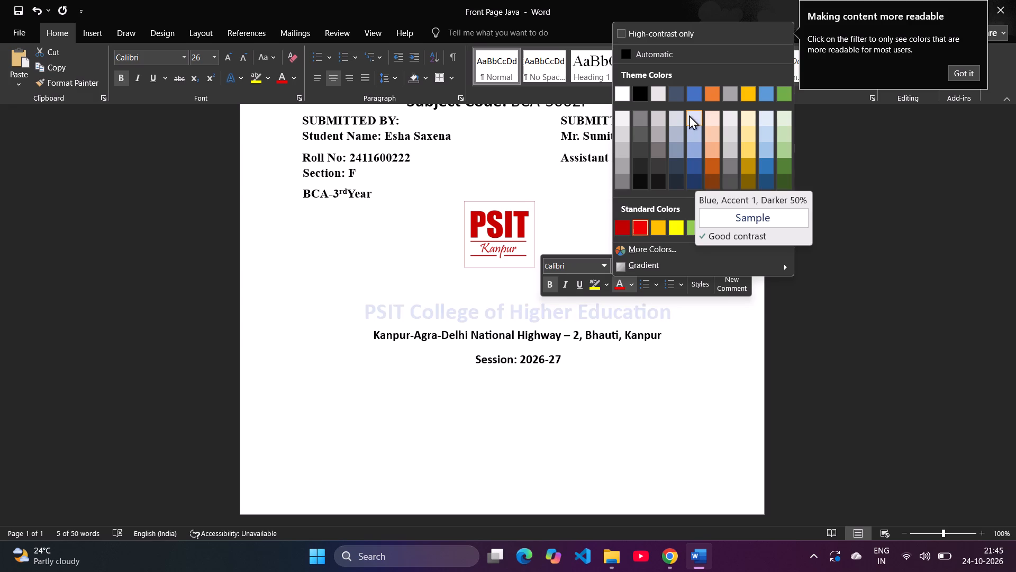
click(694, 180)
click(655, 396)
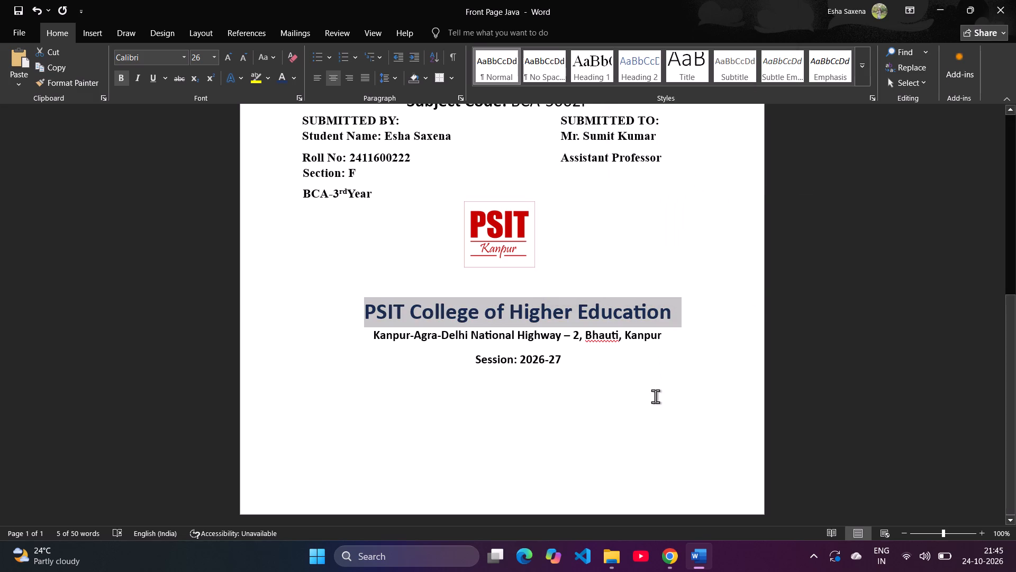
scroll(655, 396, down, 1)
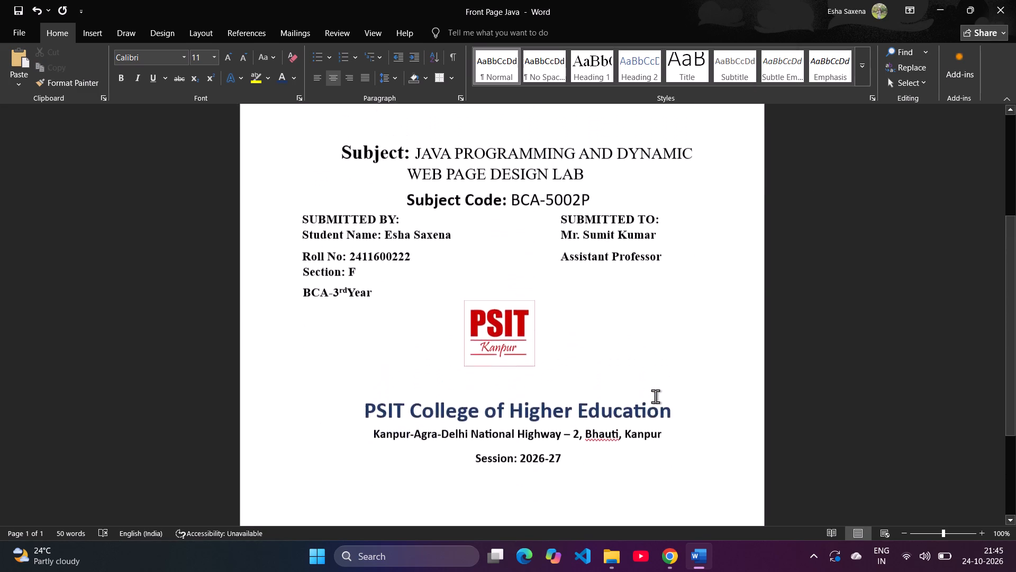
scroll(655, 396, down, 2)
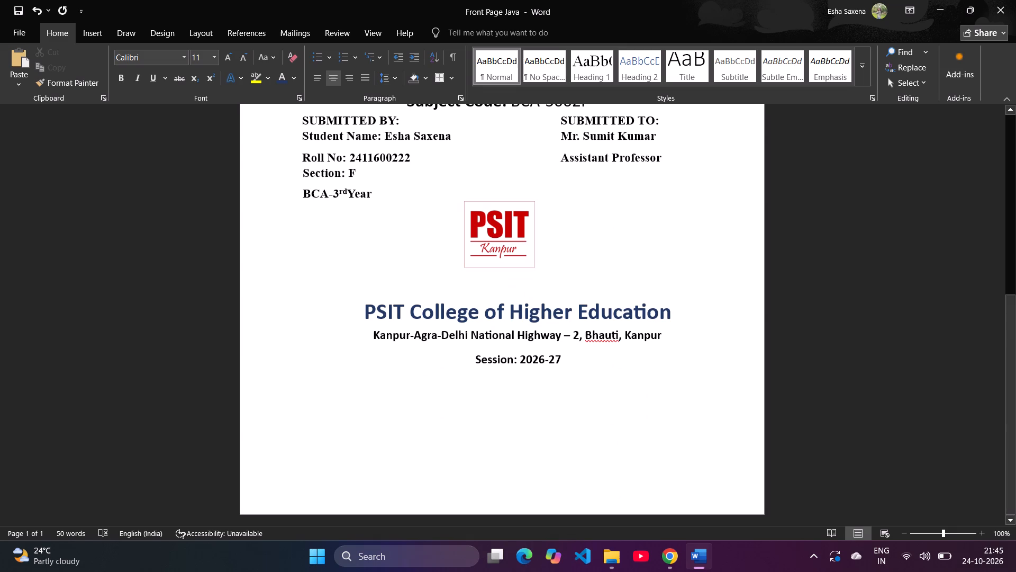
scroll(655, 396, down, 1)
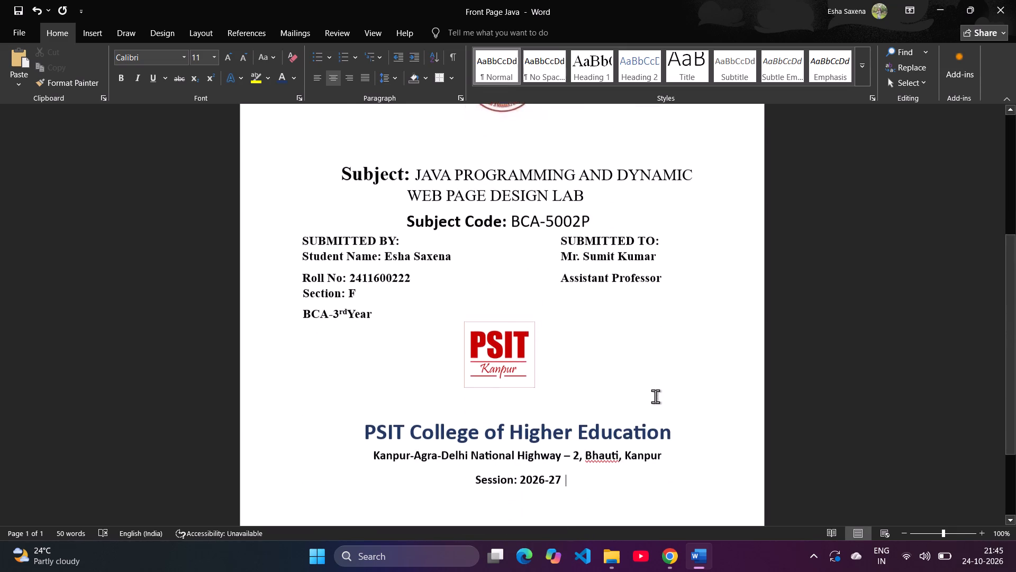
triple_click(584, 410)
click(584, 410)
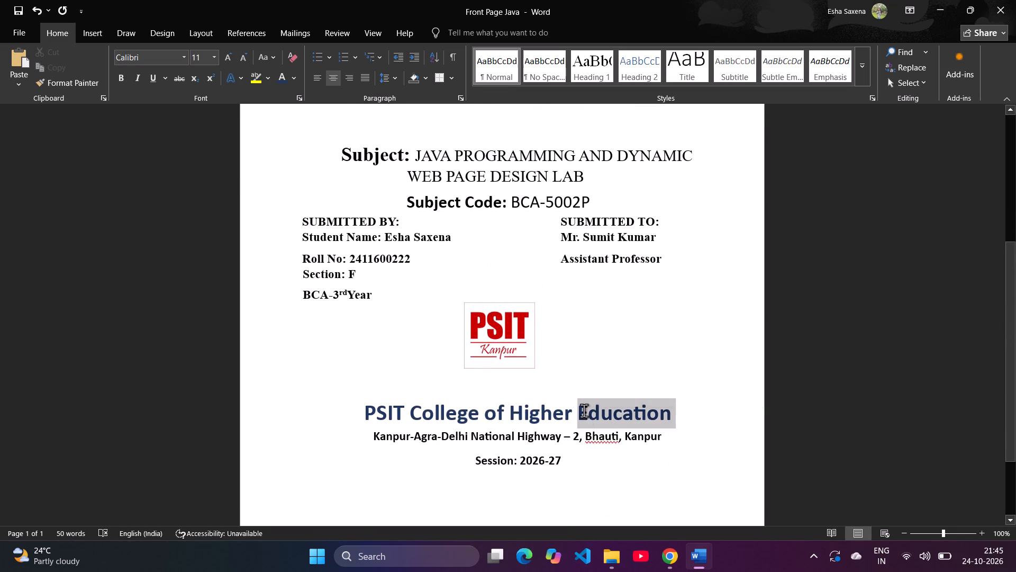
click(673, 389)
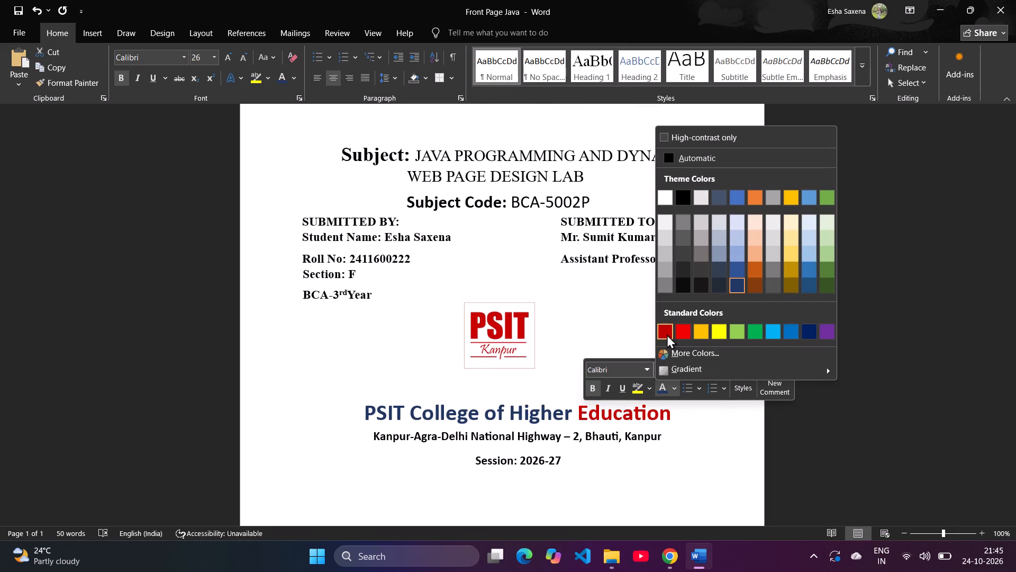
Set the font colour of the whole PSIT College of Higher Education line to standard Red.
triple_click(534, 405)
click(534, 405)
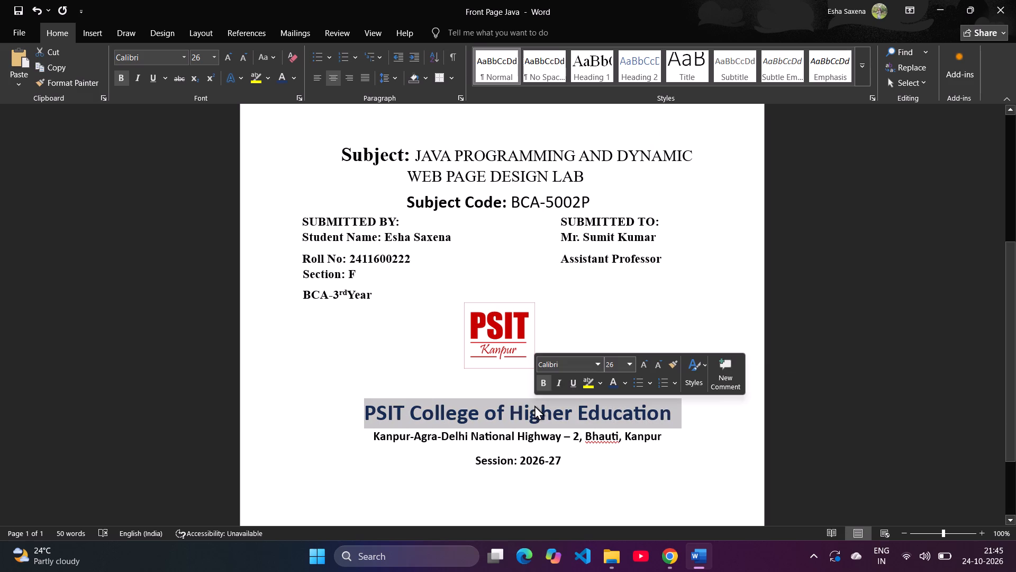
click(620, 383)
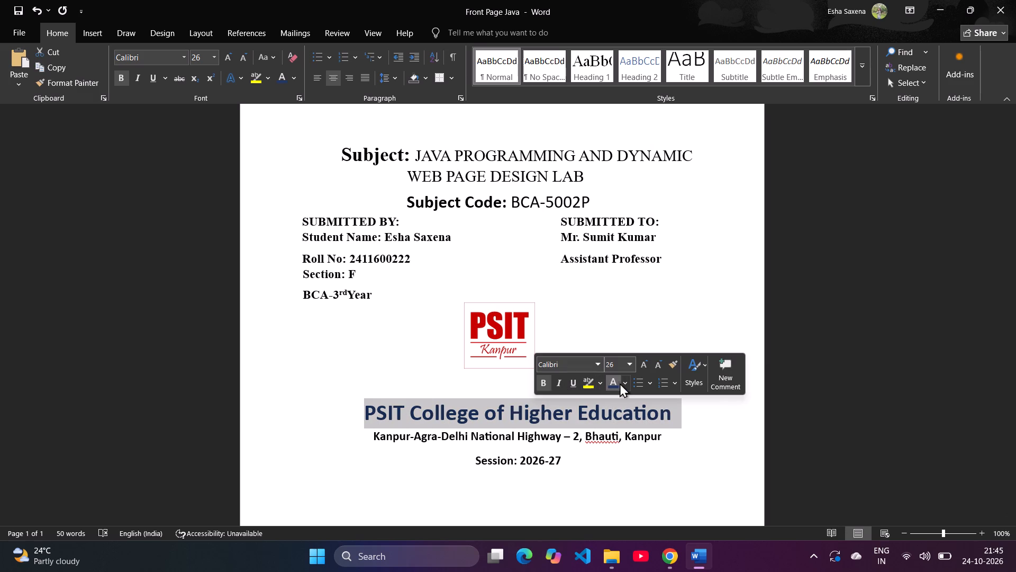
click(625, 383)
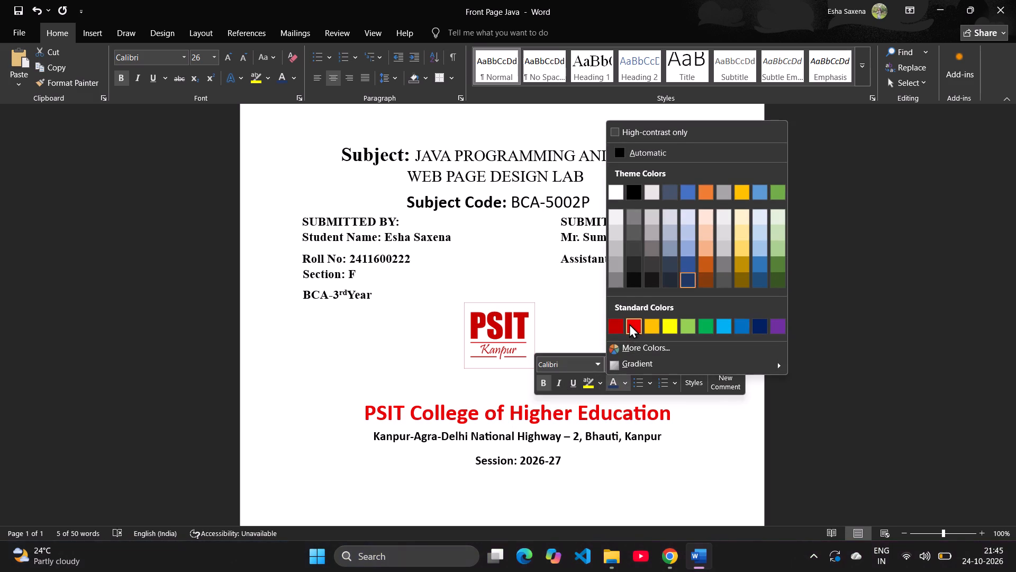
click(629, 324)
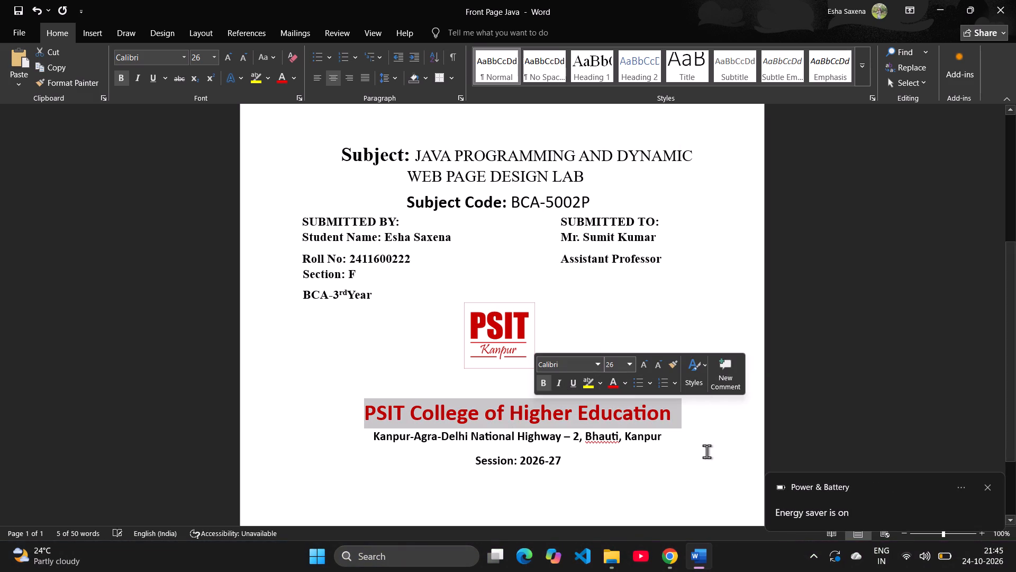
click(706, 455)
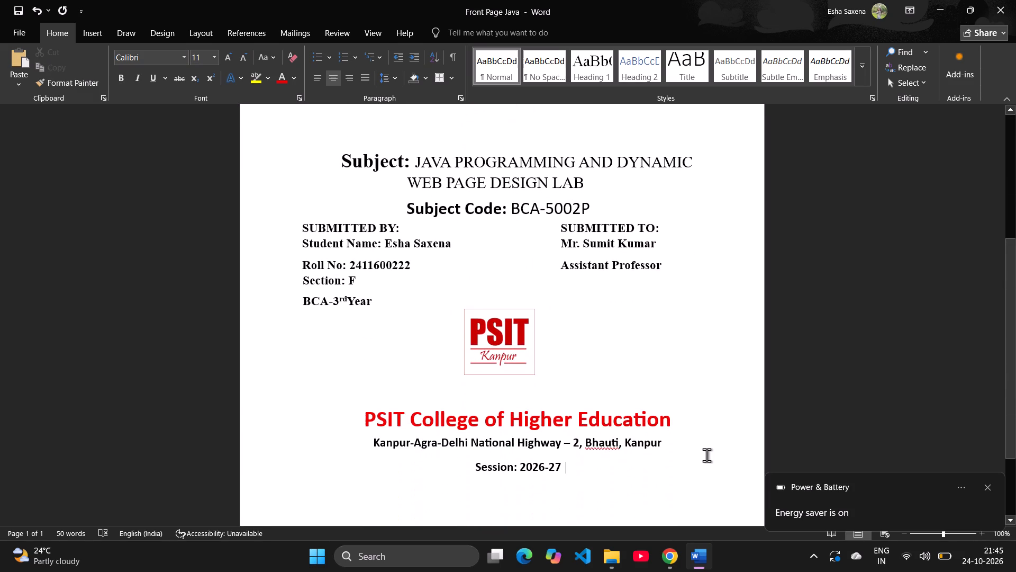
Close the document, saving it to Downloads as a Word document named Front Page java ES.
click(997, 5)
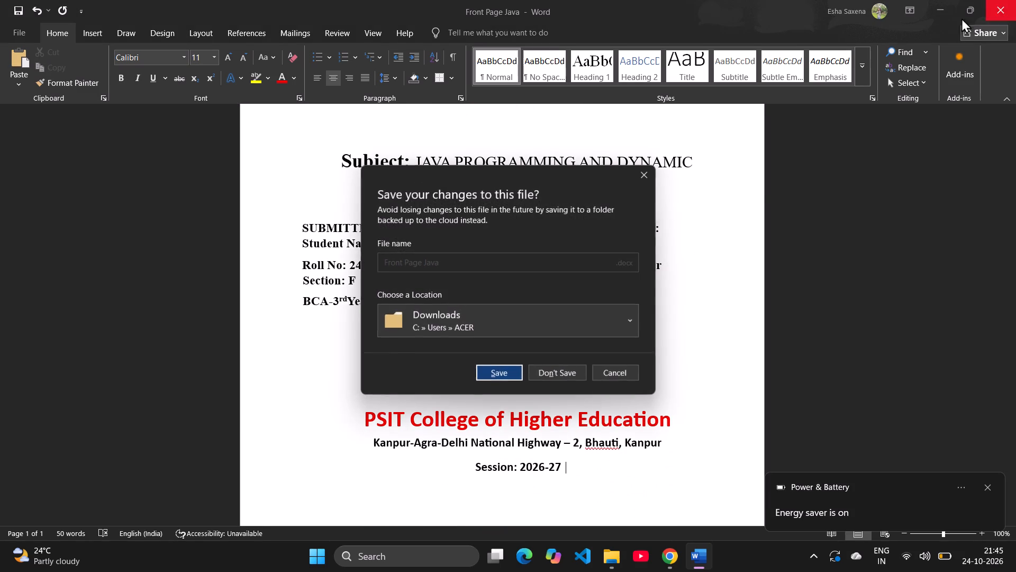
click(482, 374)
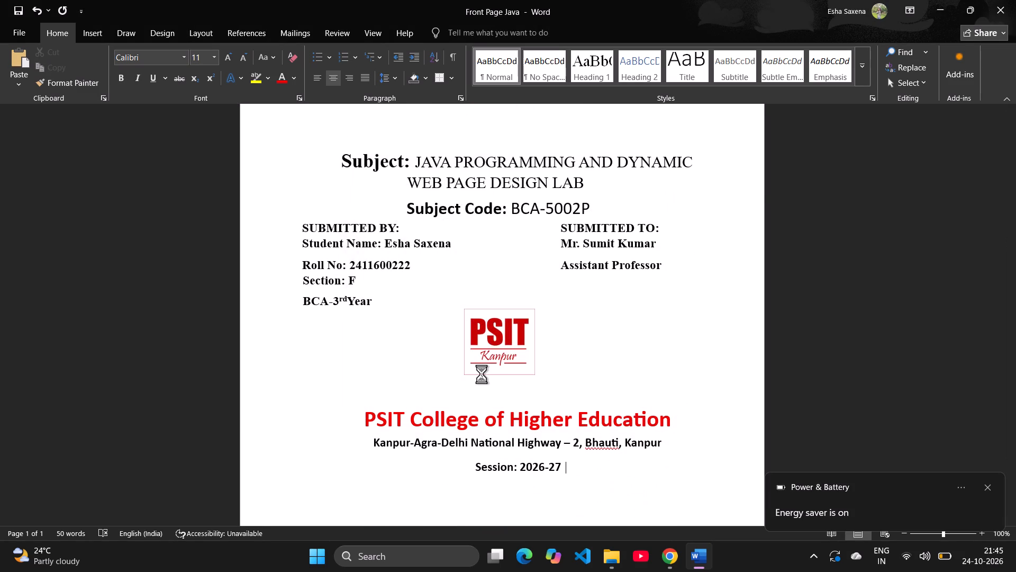
click(322, 211)
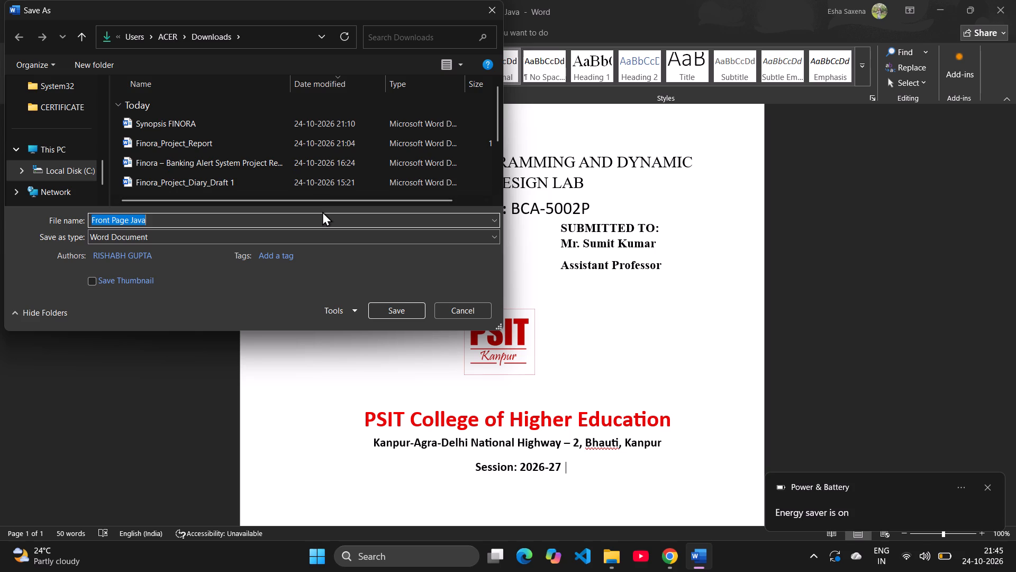
key(space)
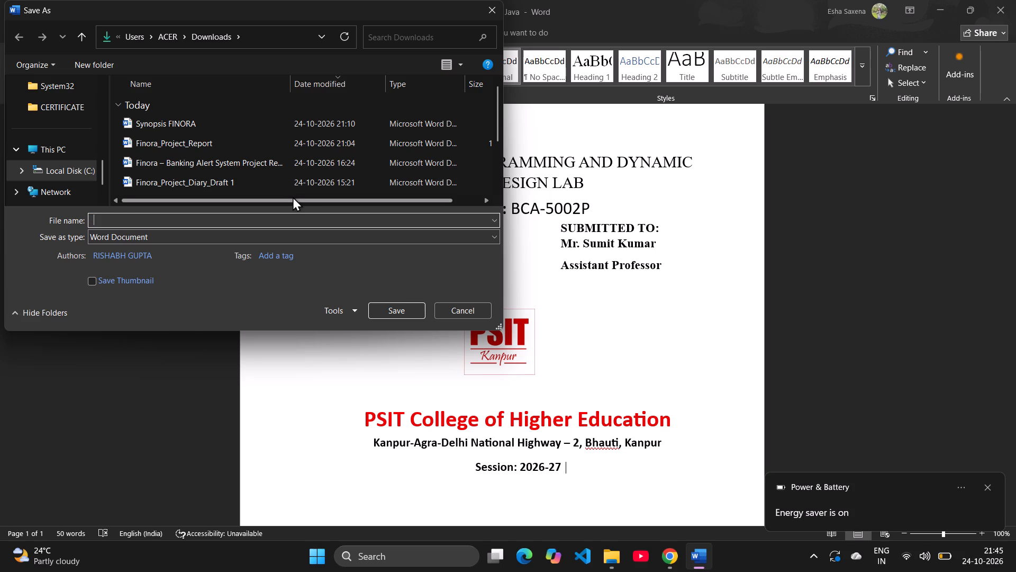
text(Front)
key(space)
text(Page java ES)
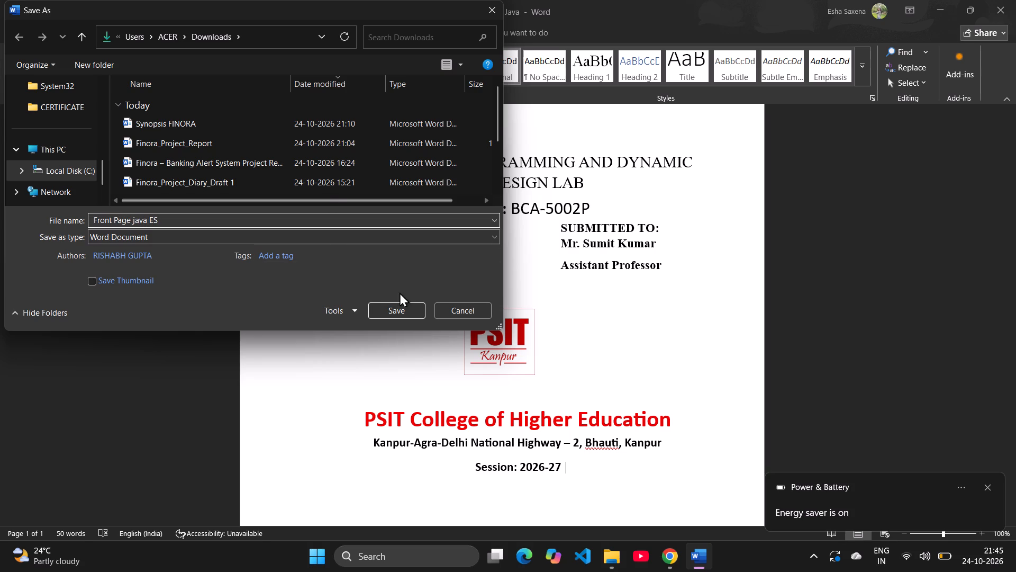
click(399, 305)
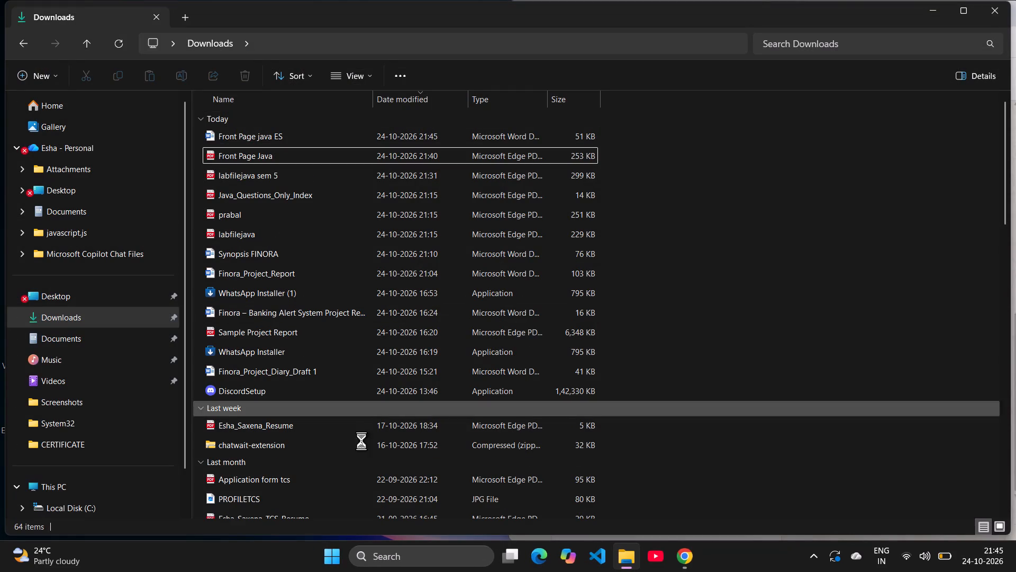
Open Windows search to find an app.
click(391, 557)
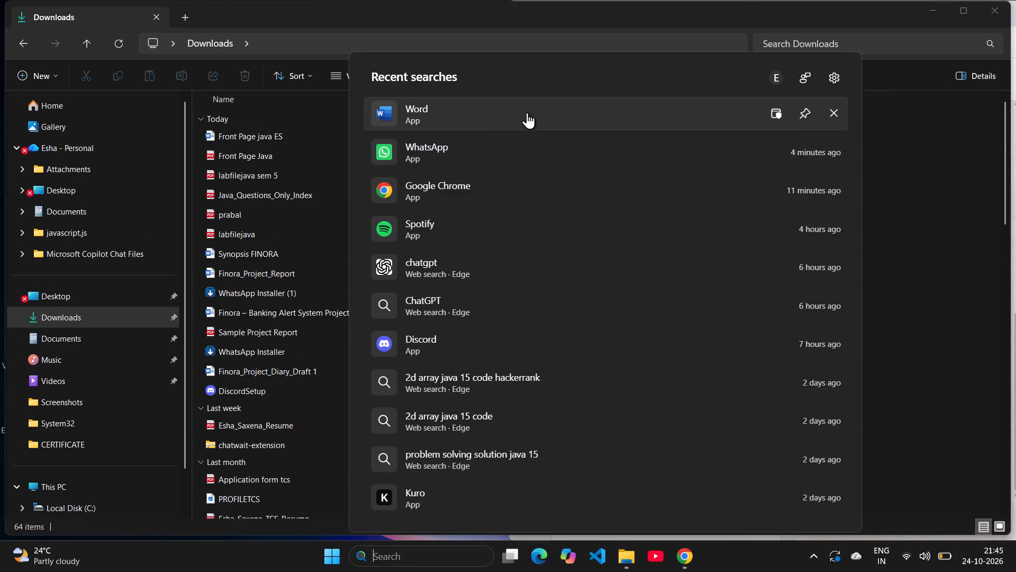
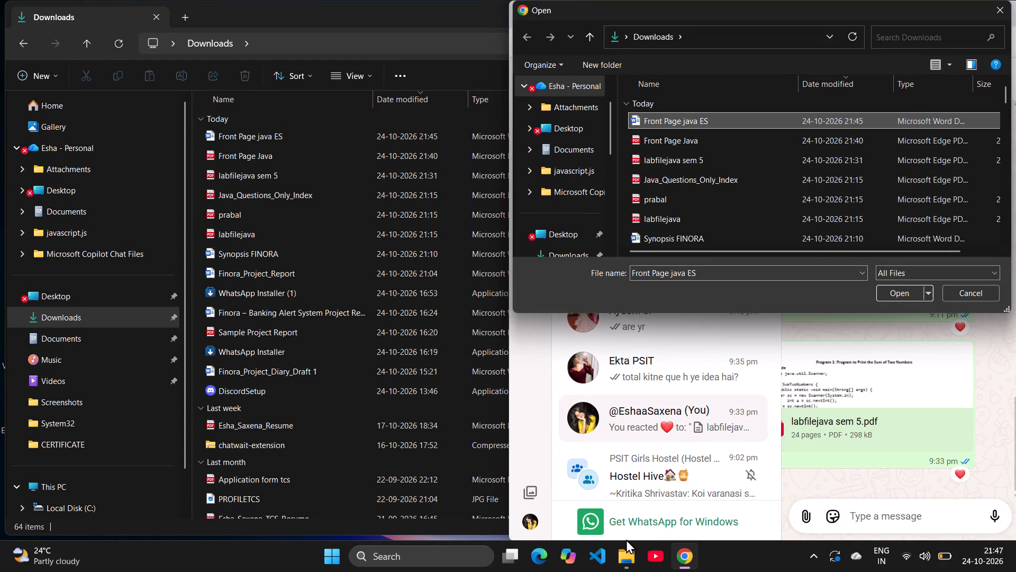
In File Explorer, open the Front Page java ES document from the Downloads folder with Word.
right_click(337, 141)
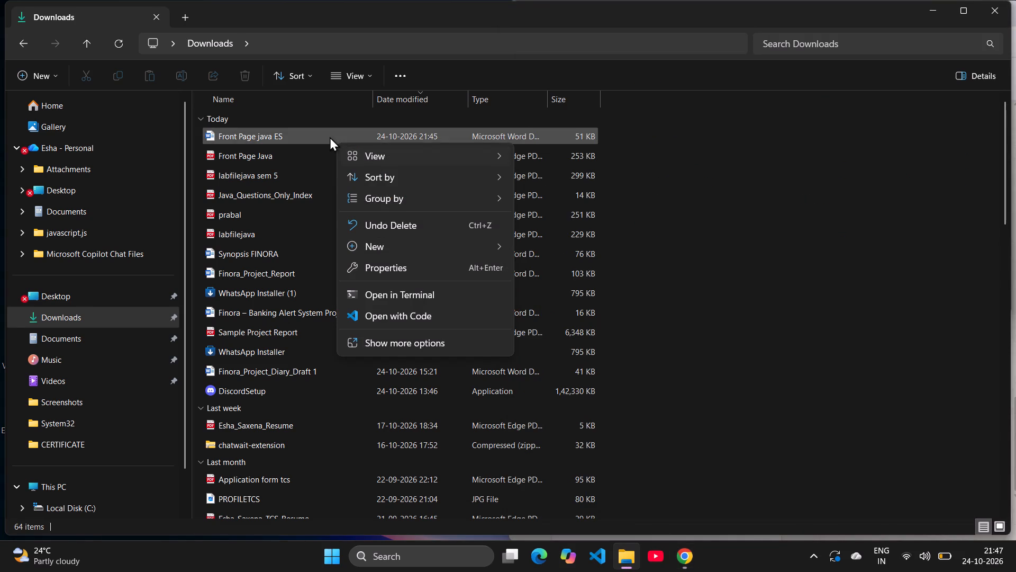
click(330, 136)
right_click(330, 136)
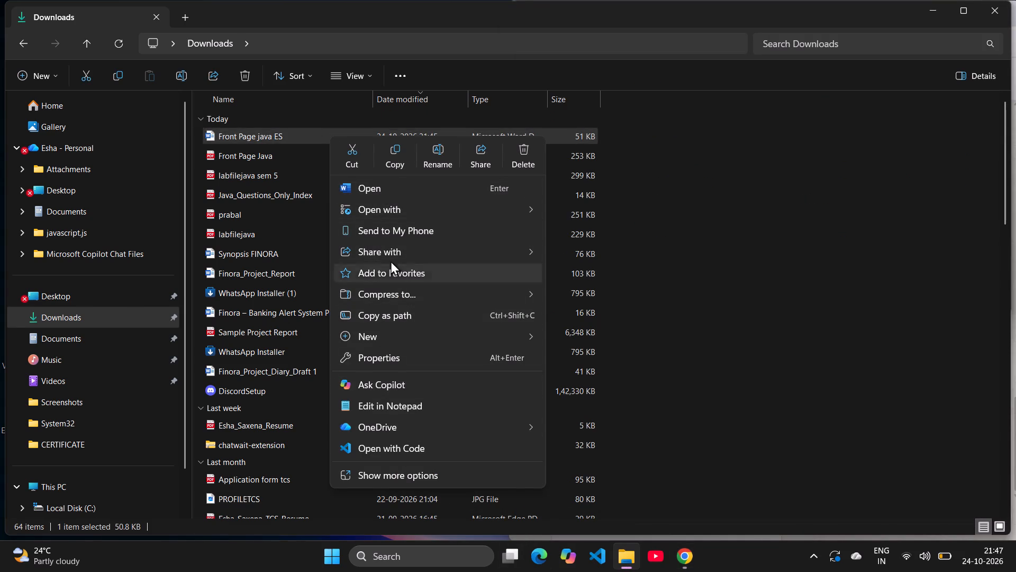
click(397, 209)
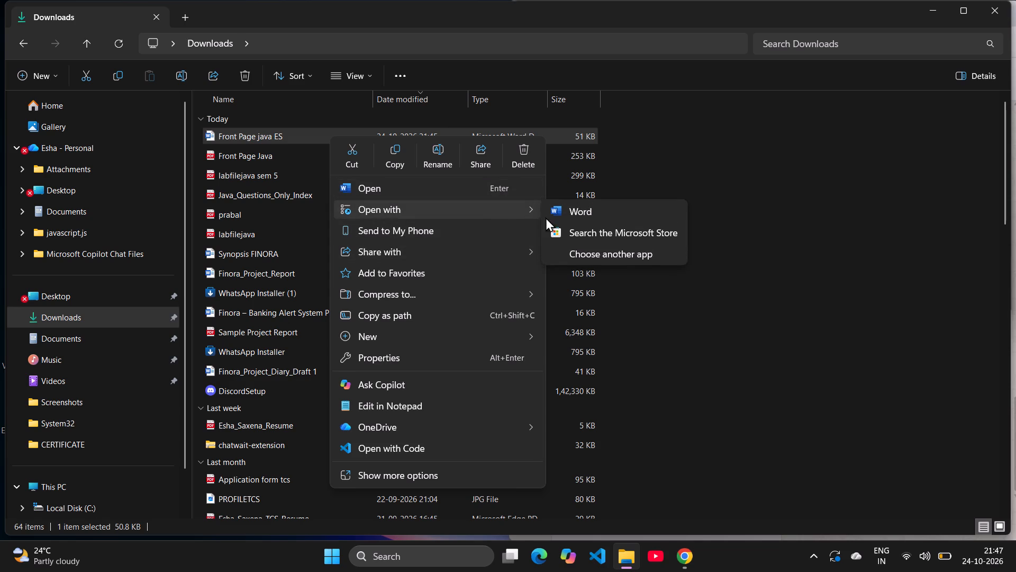
click(566, 201)
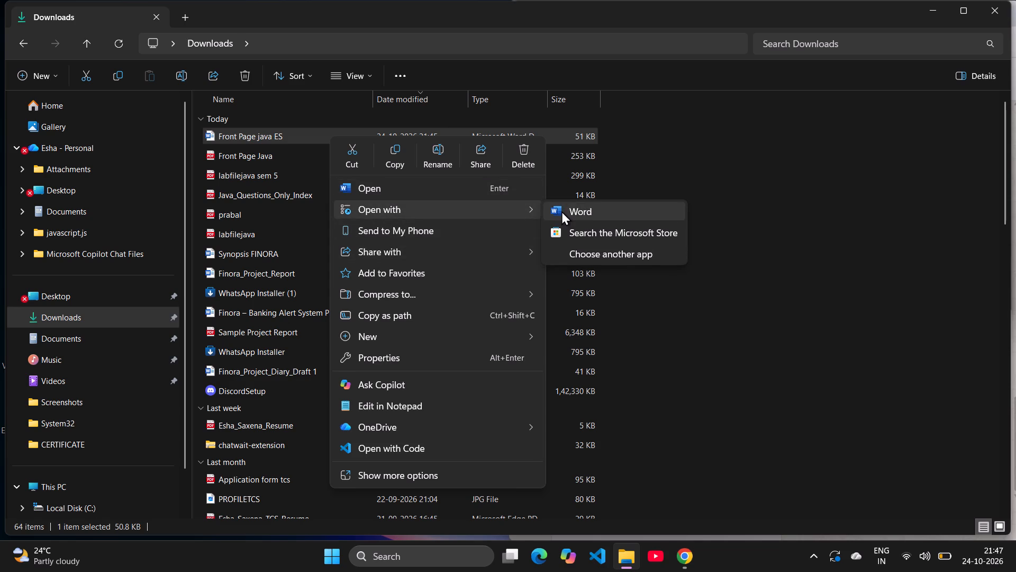
click(561, 211)
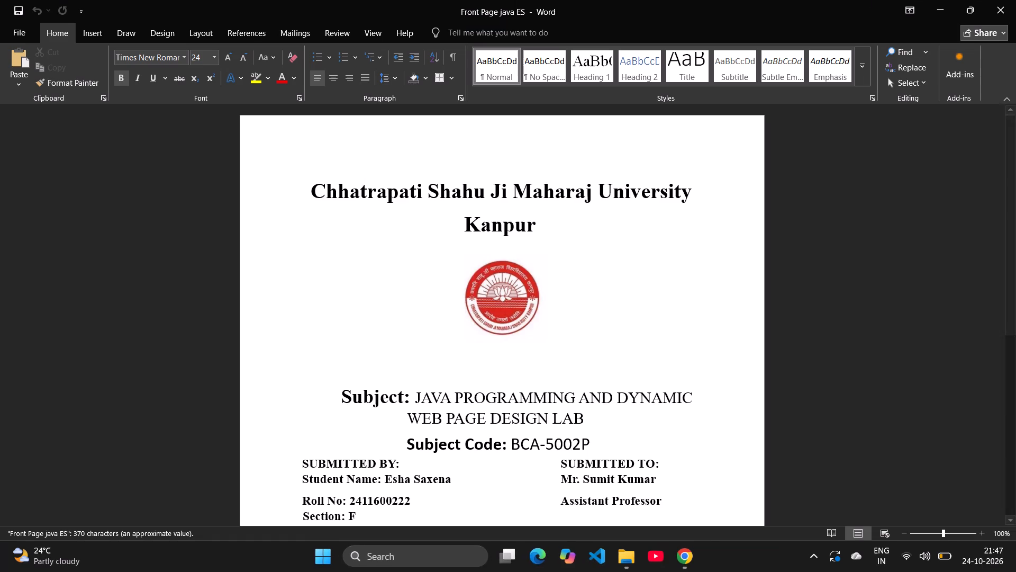
Save a copy of the document as a PDF in Downloads under the name Front Page java ES.
click(14, 25)
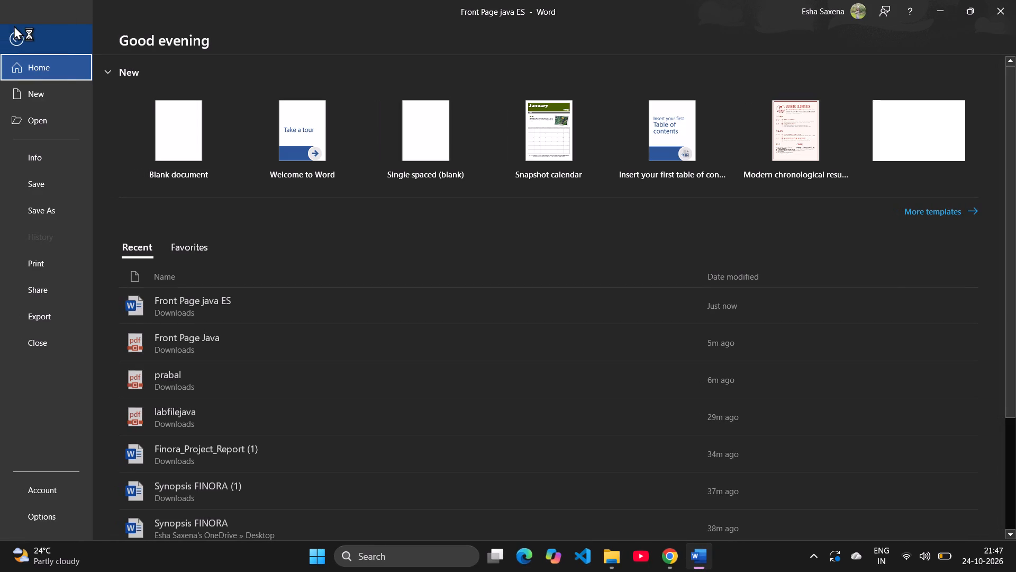
click(165, 309)
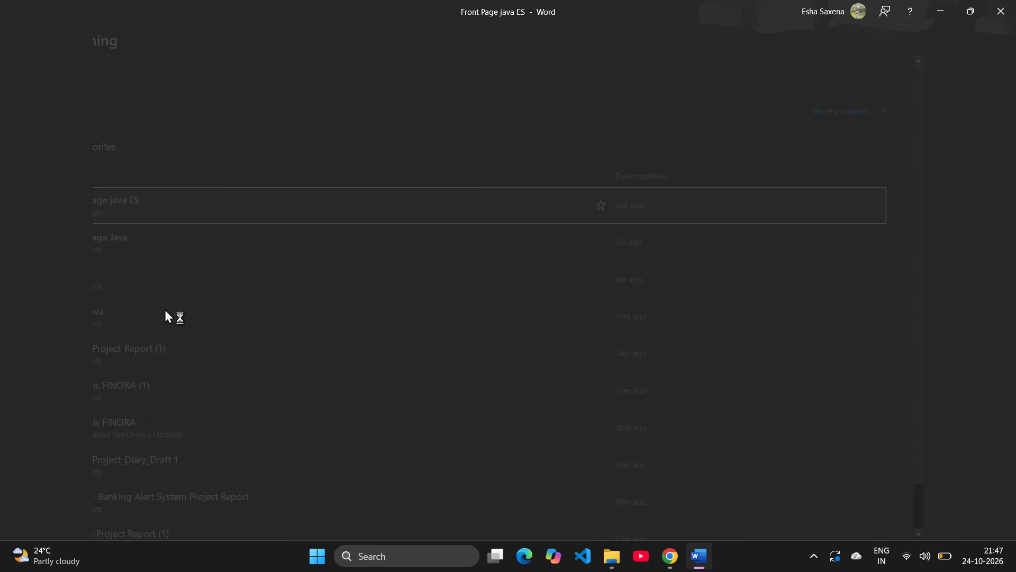
click(21, 29)
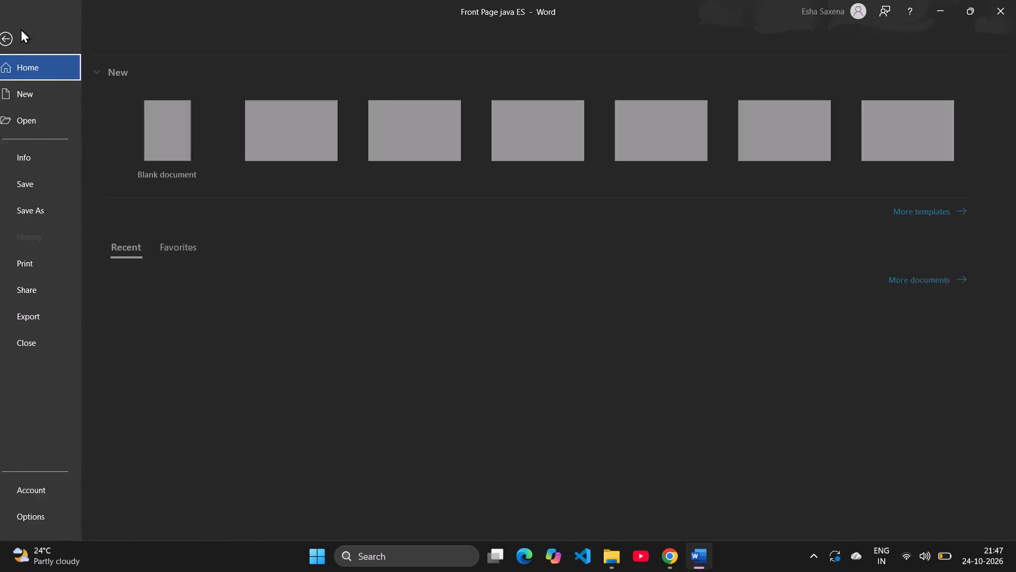
click(29, 204)
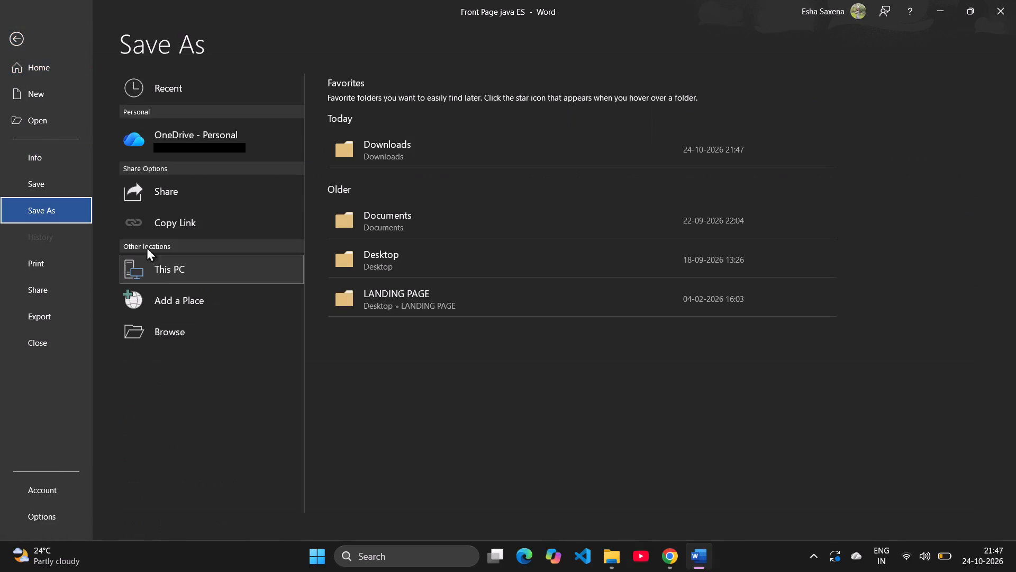
click(179, 320)
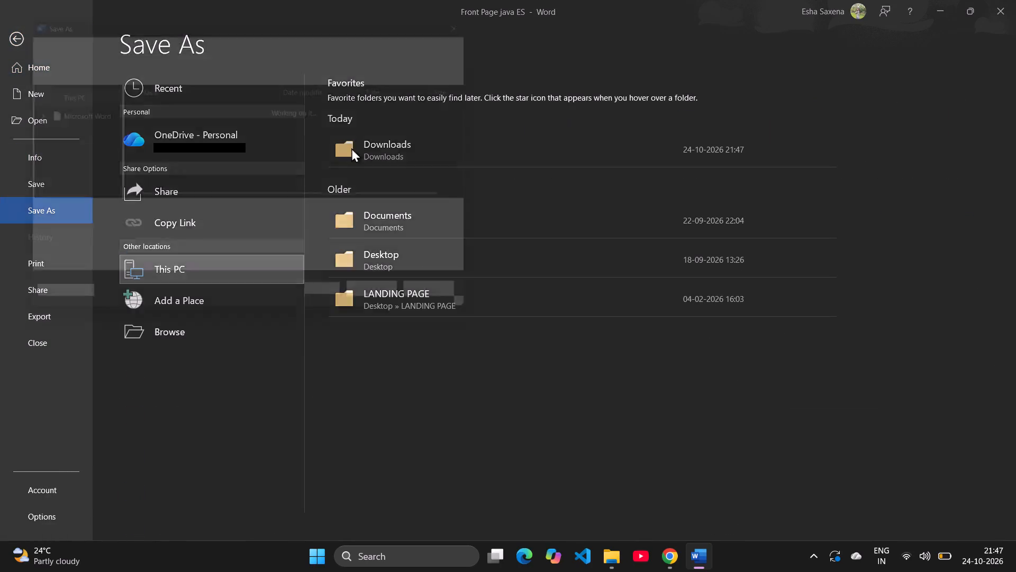
click(206, 119)
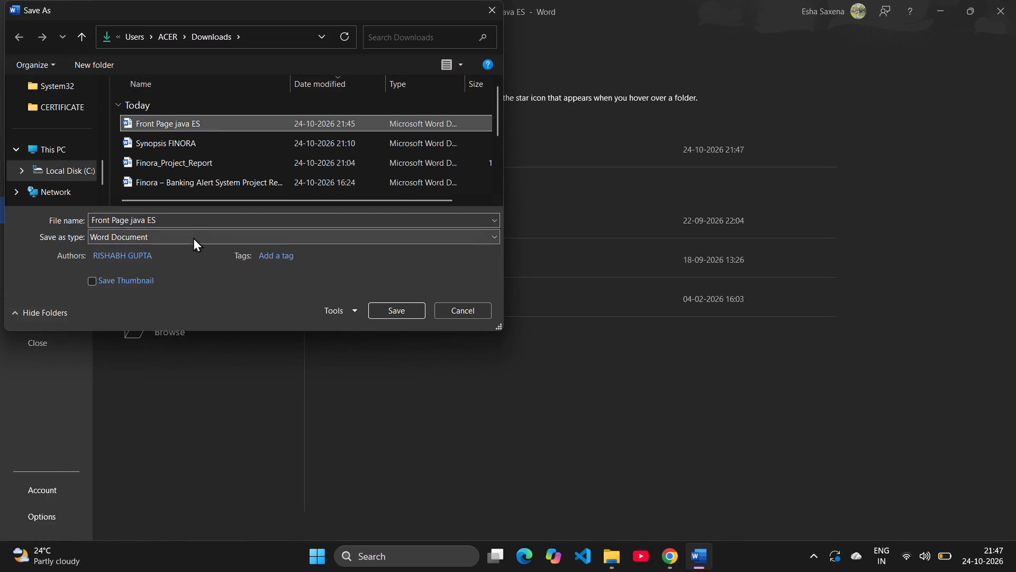
click(193, 237)
click(142, 314)
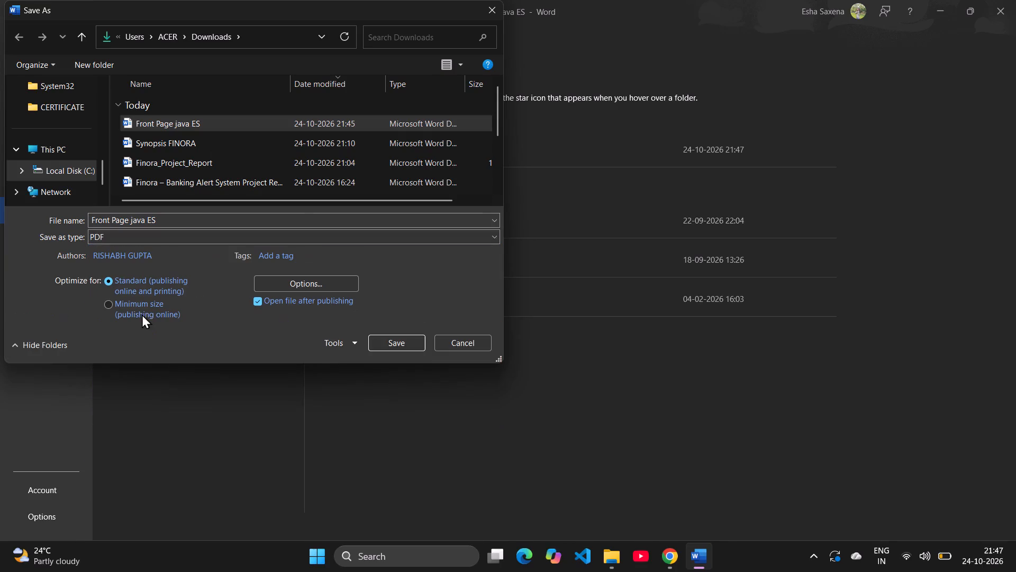
click(382, 337)
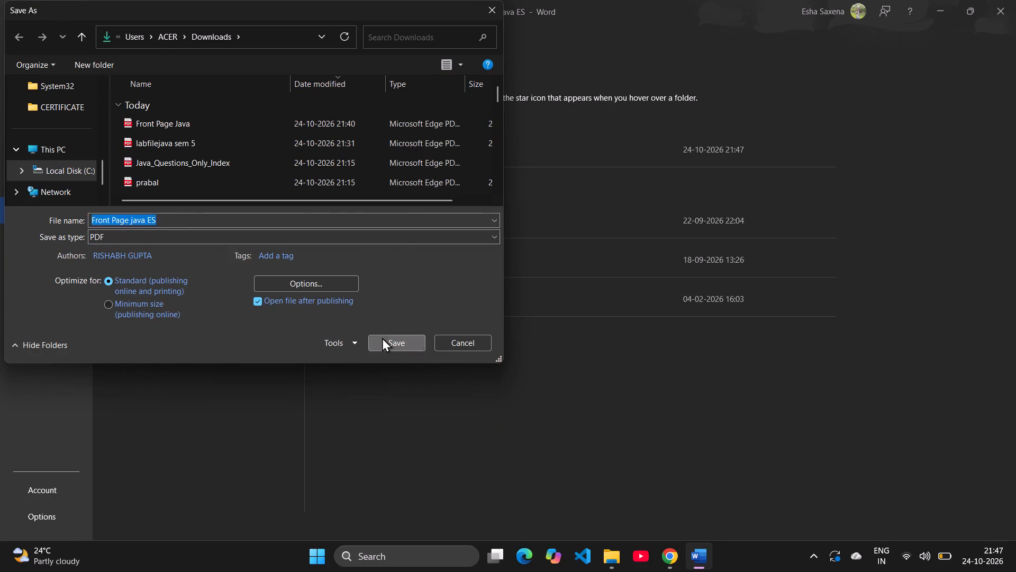
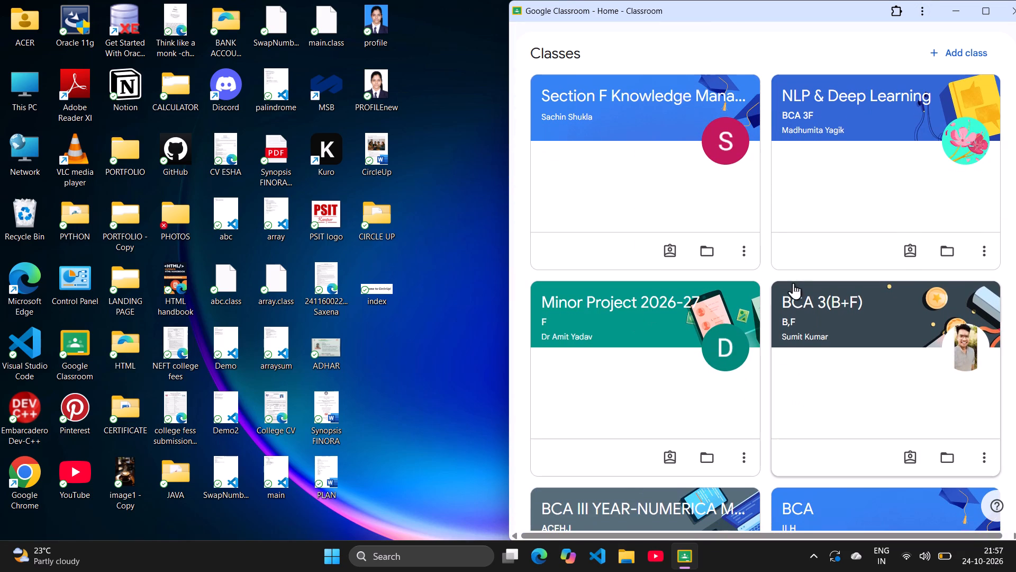
Open the BCA 3(B+F) class, look through the materials posted in its stream, and close Google Classroom.
click(810, 302)
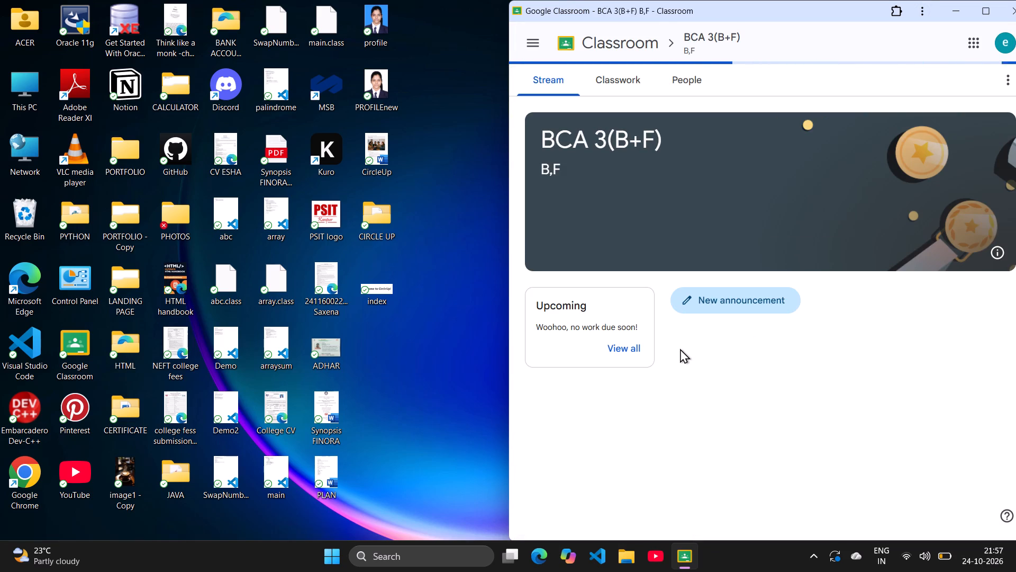
scroll(680, 348, down, 1)
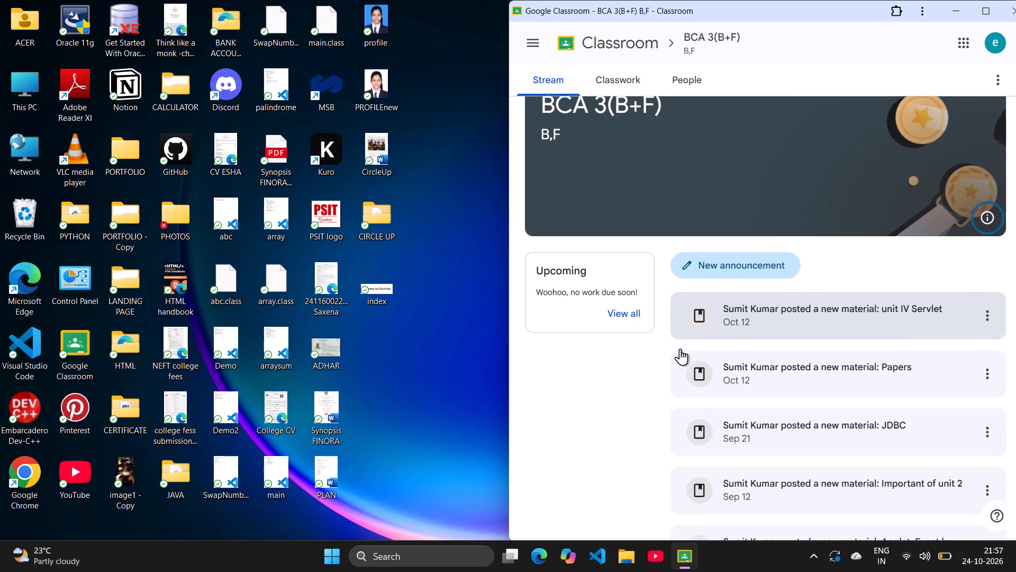
scroll(680, 348, down, 1)
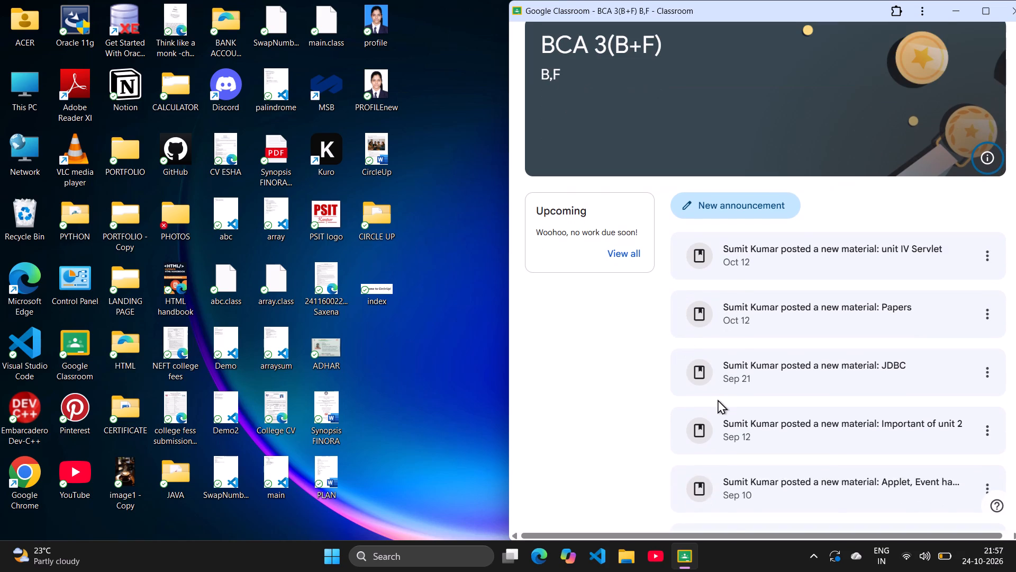
scroll(718, 399, down, 4)
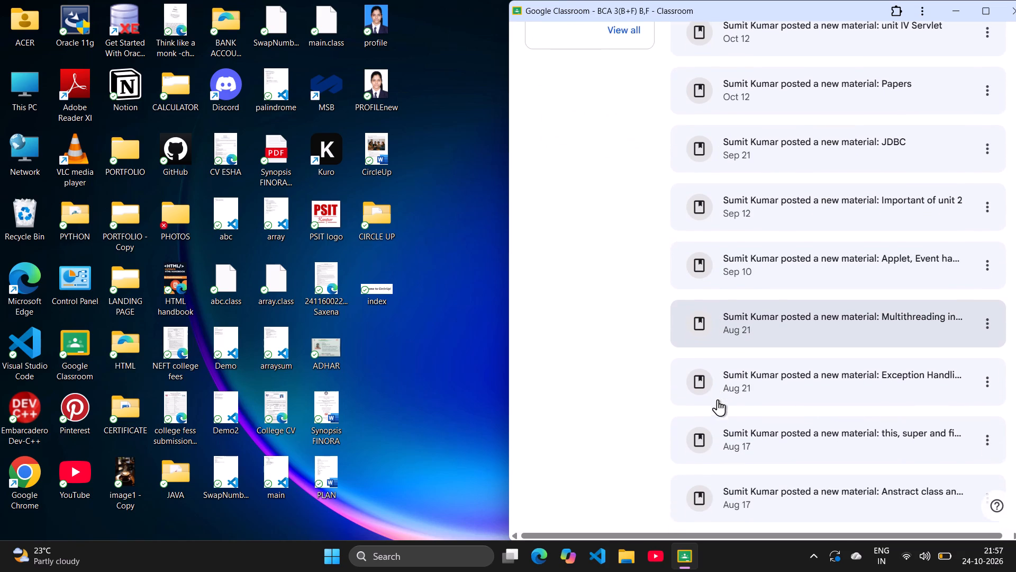
scroll(718, 399, down, 5)
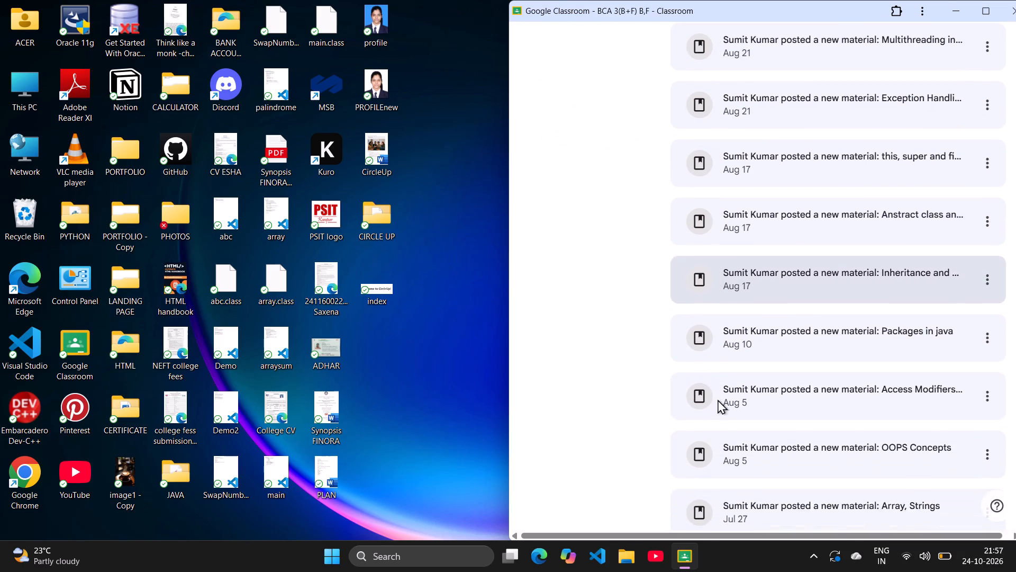
scroll(718, 399, down, 4)
scroll(718, 399, up, 6)
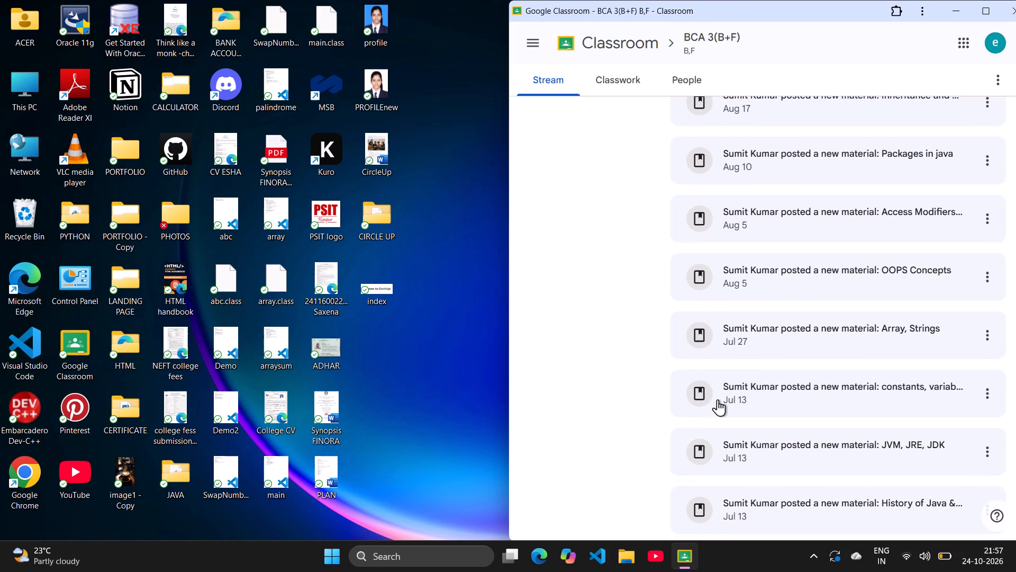
scroll(718, 399, up, 9)
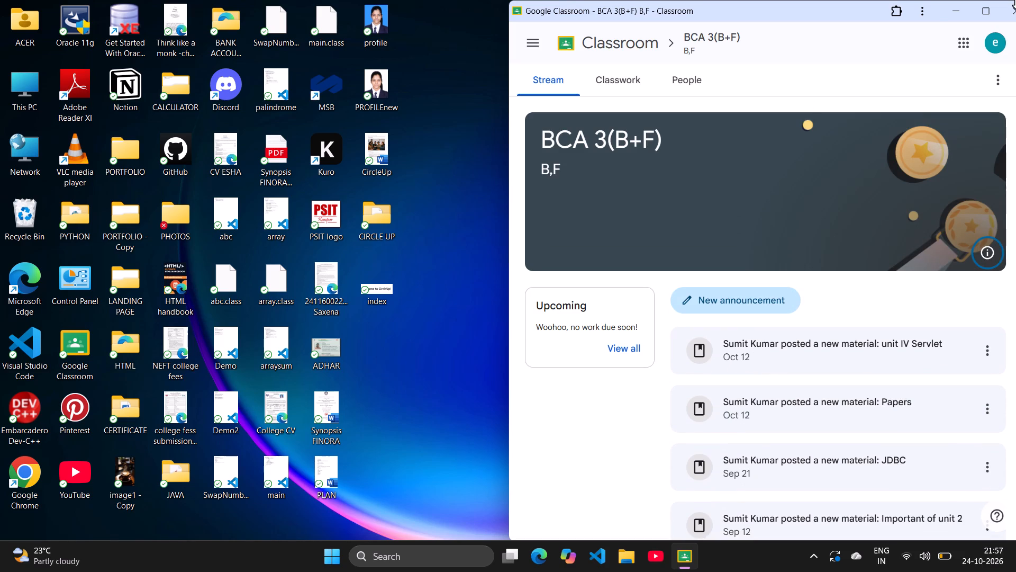
click(1010, 7)
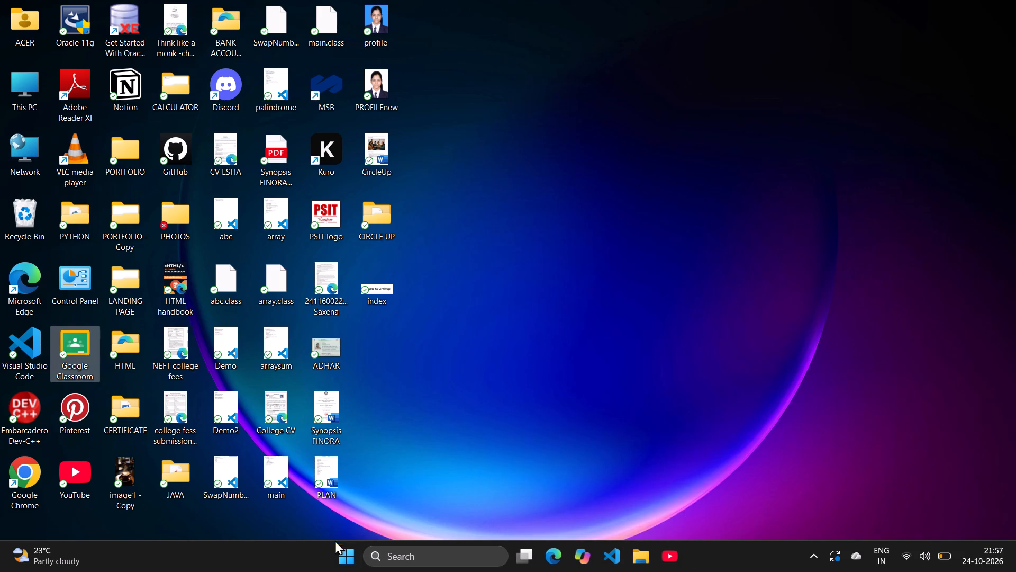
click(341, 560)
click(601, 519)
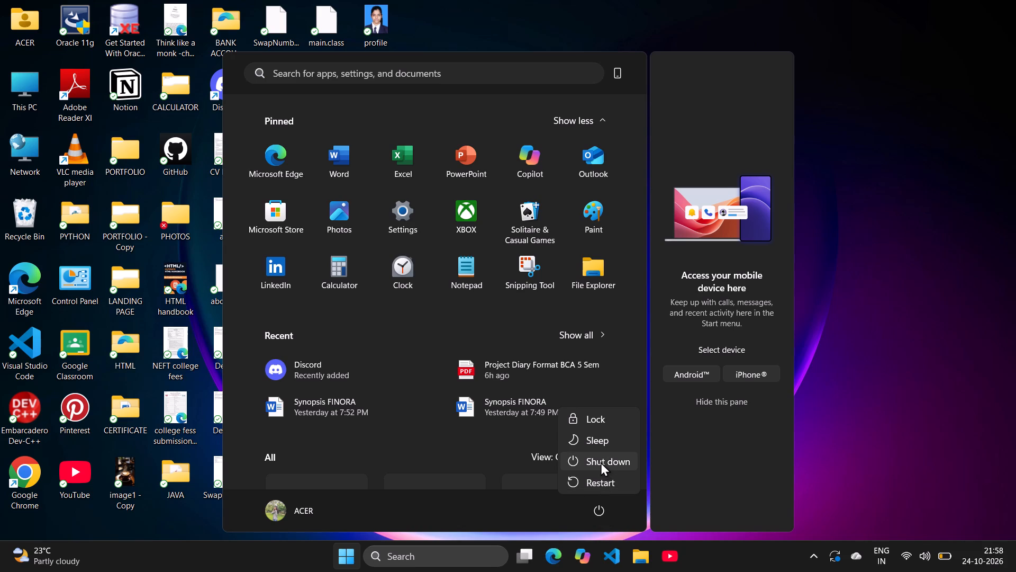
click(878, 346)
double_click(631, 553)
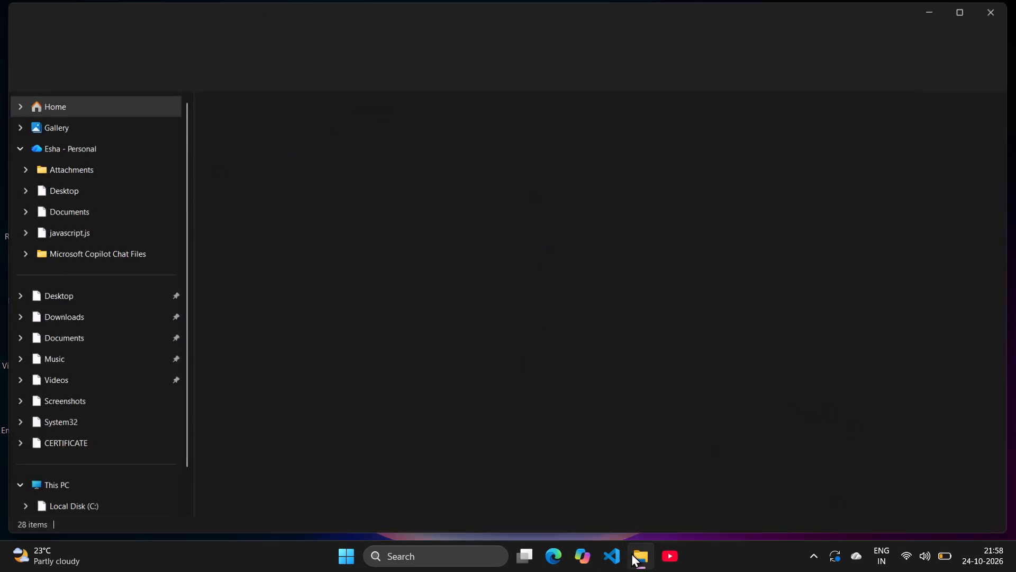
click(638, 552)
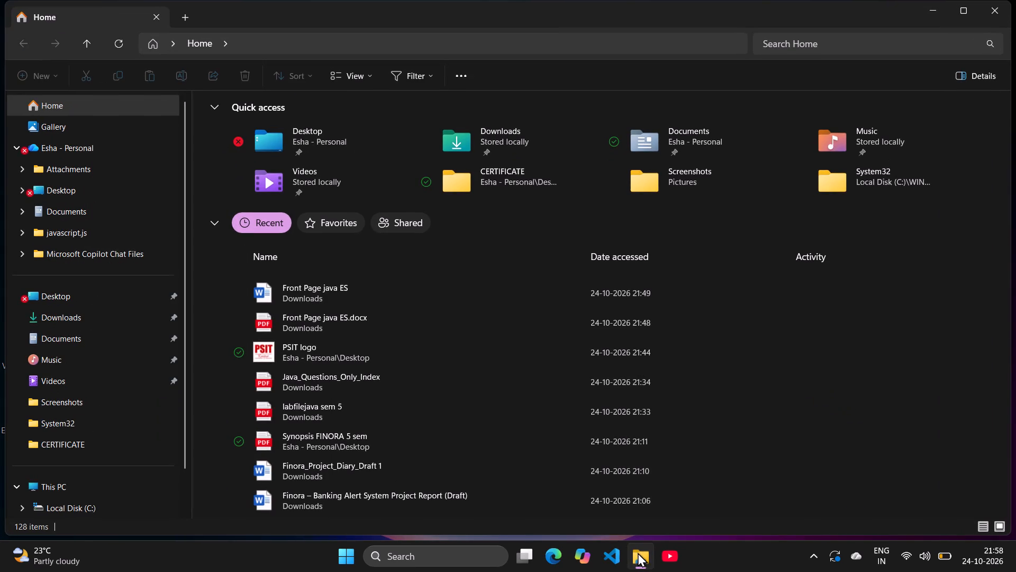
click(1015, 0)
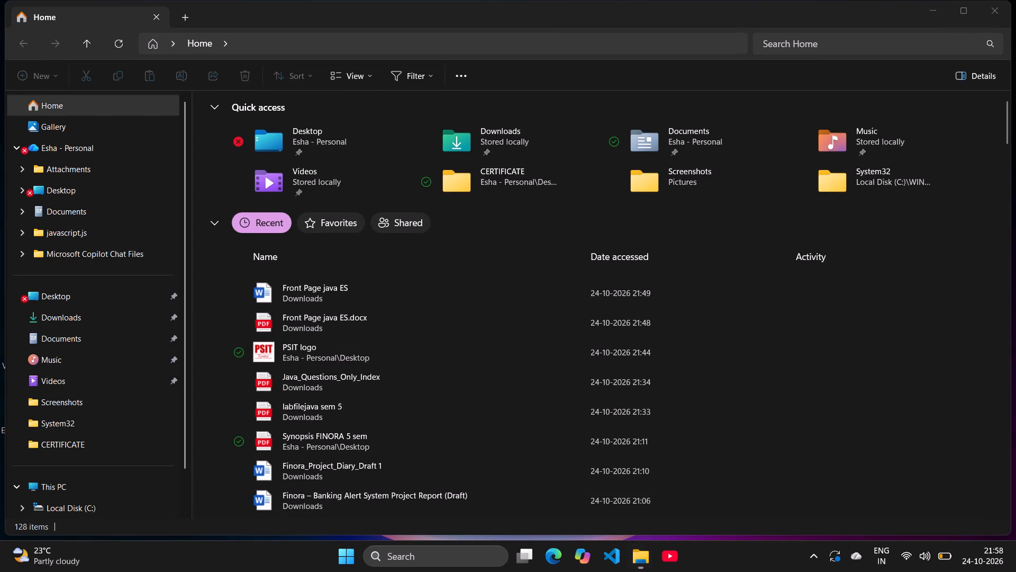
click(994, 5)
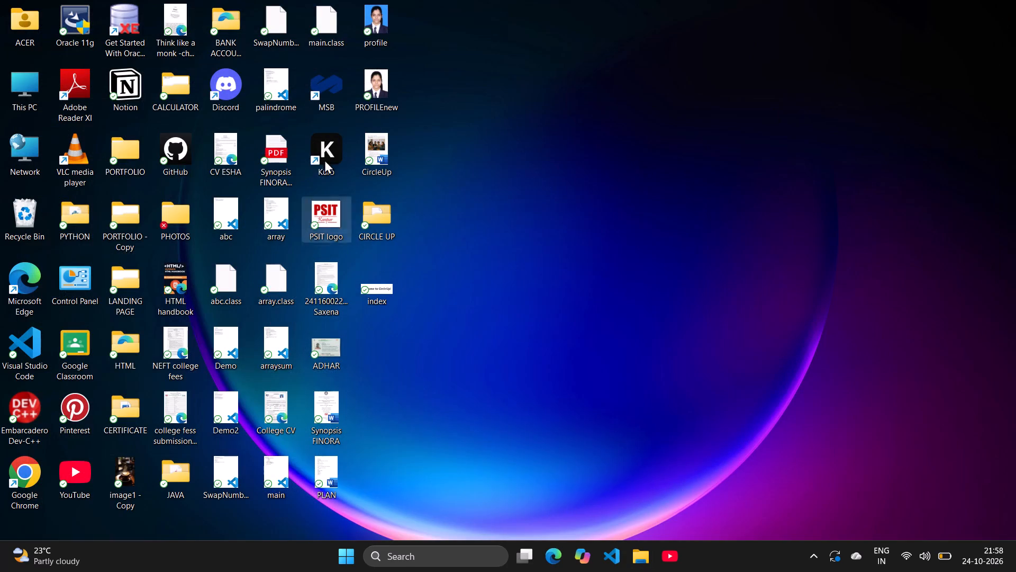
Launch the Kuro app from the desktop.
double_click(319, 146)
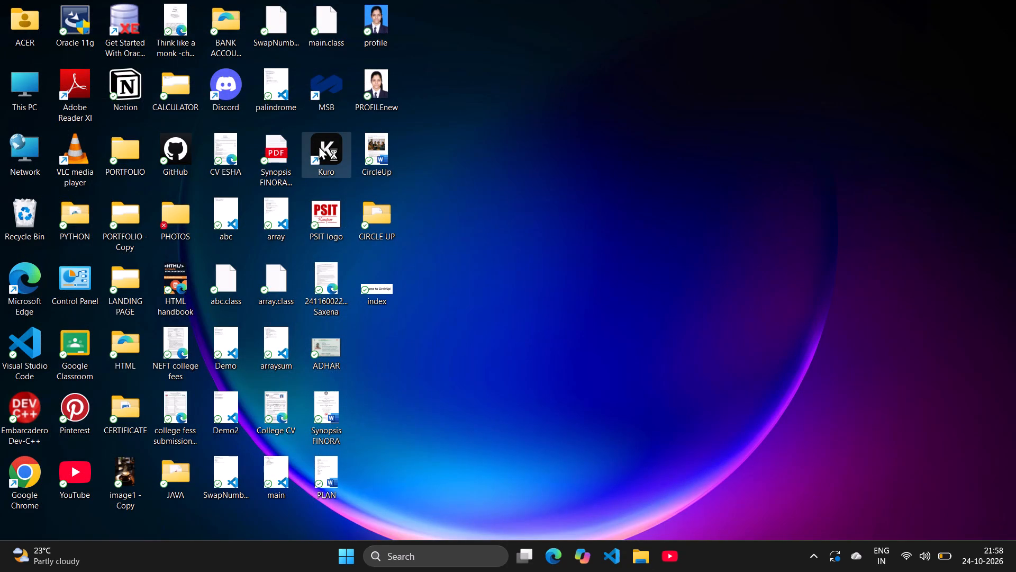